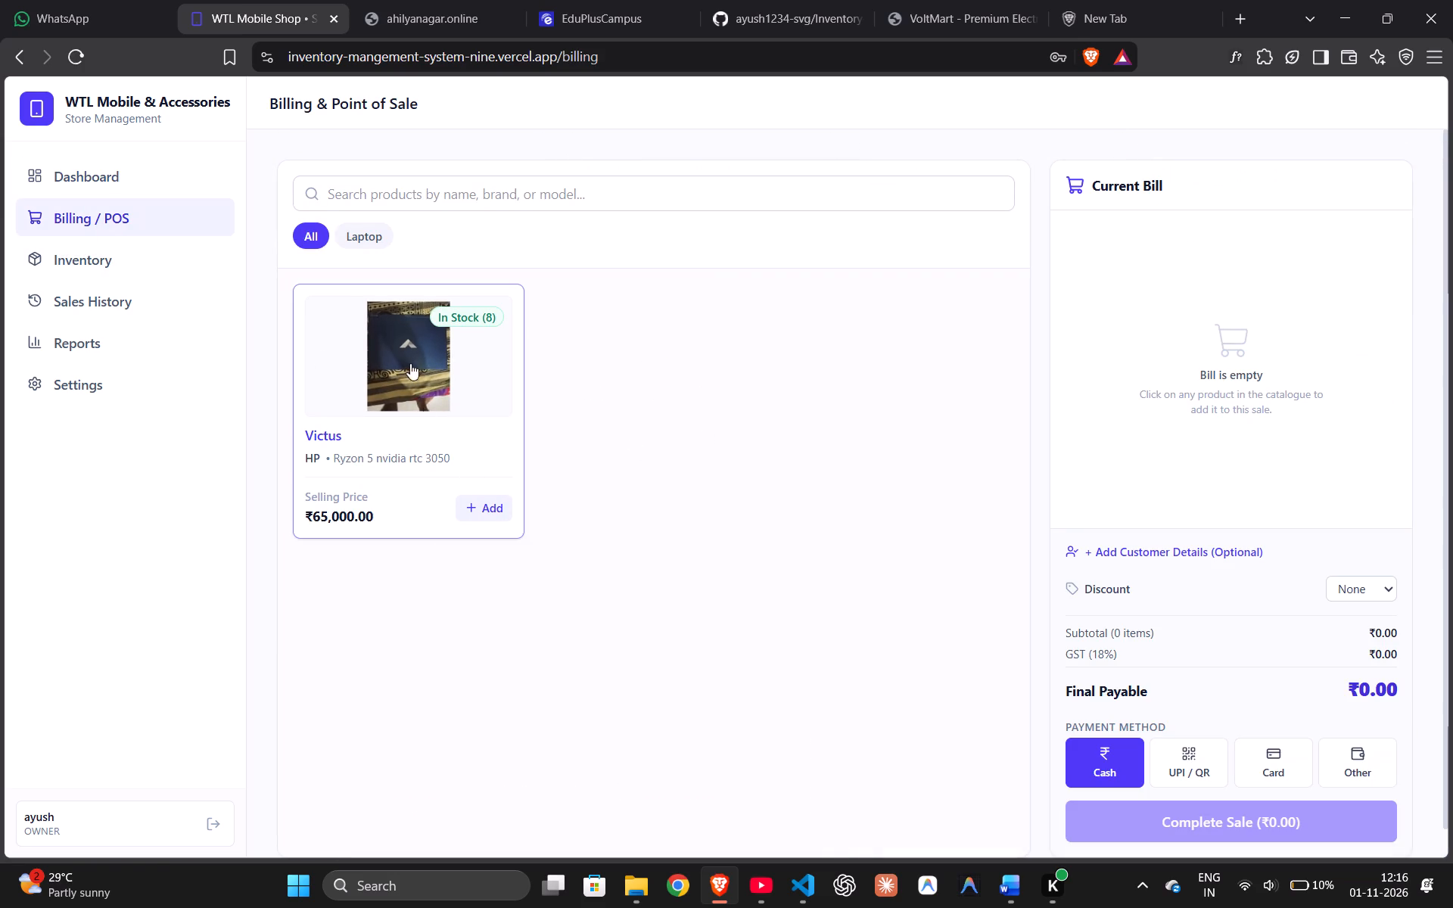
Examine the inventory catalogue, and view the invoice of the completed sale in the sales history.
left_click(113, 267)
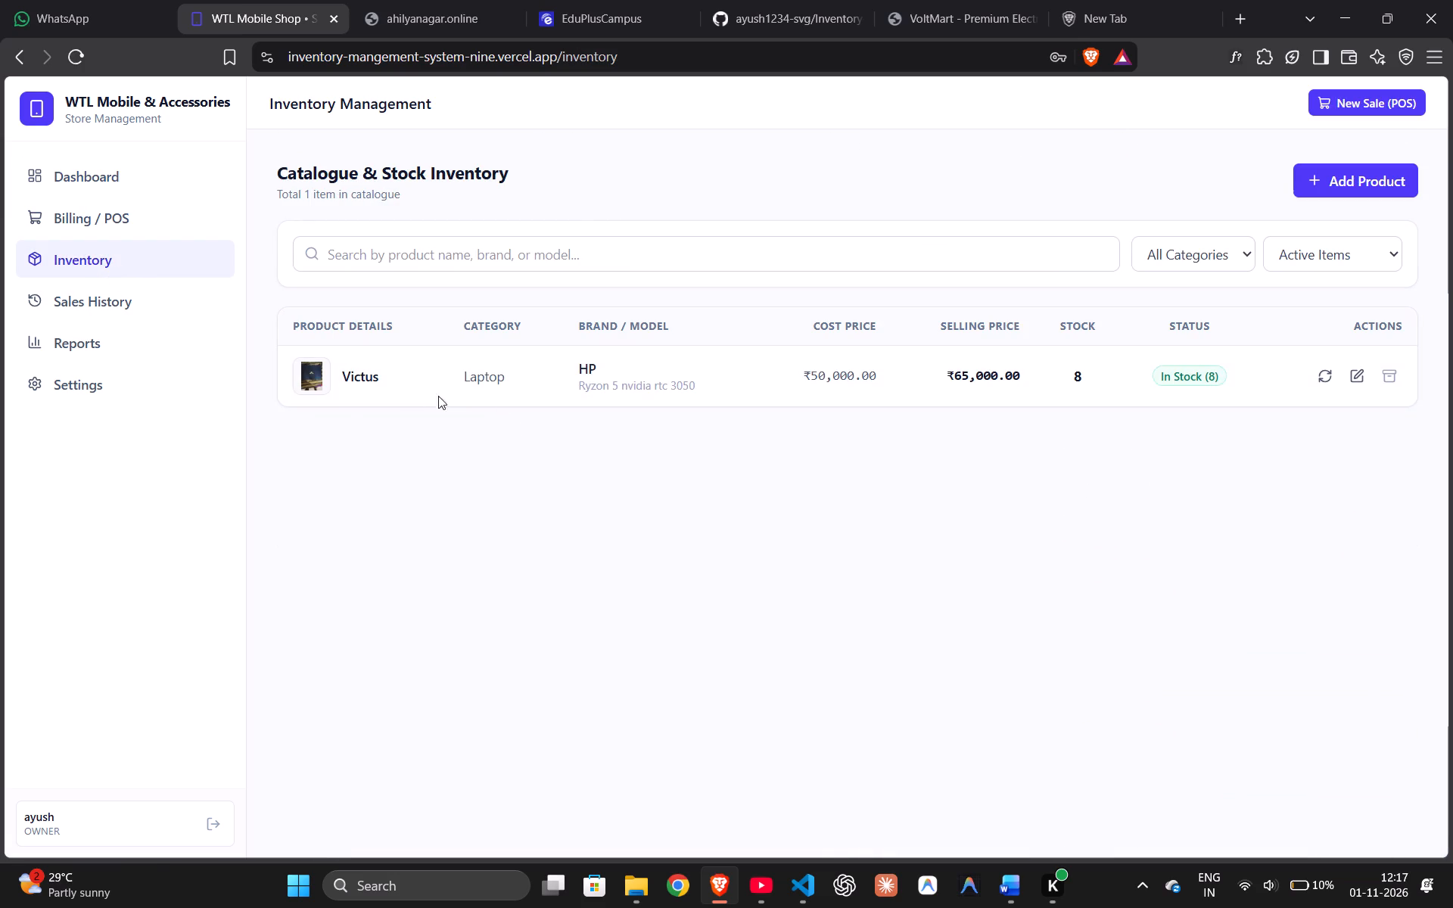
left_click(353, 394)
left_click(162, 301)
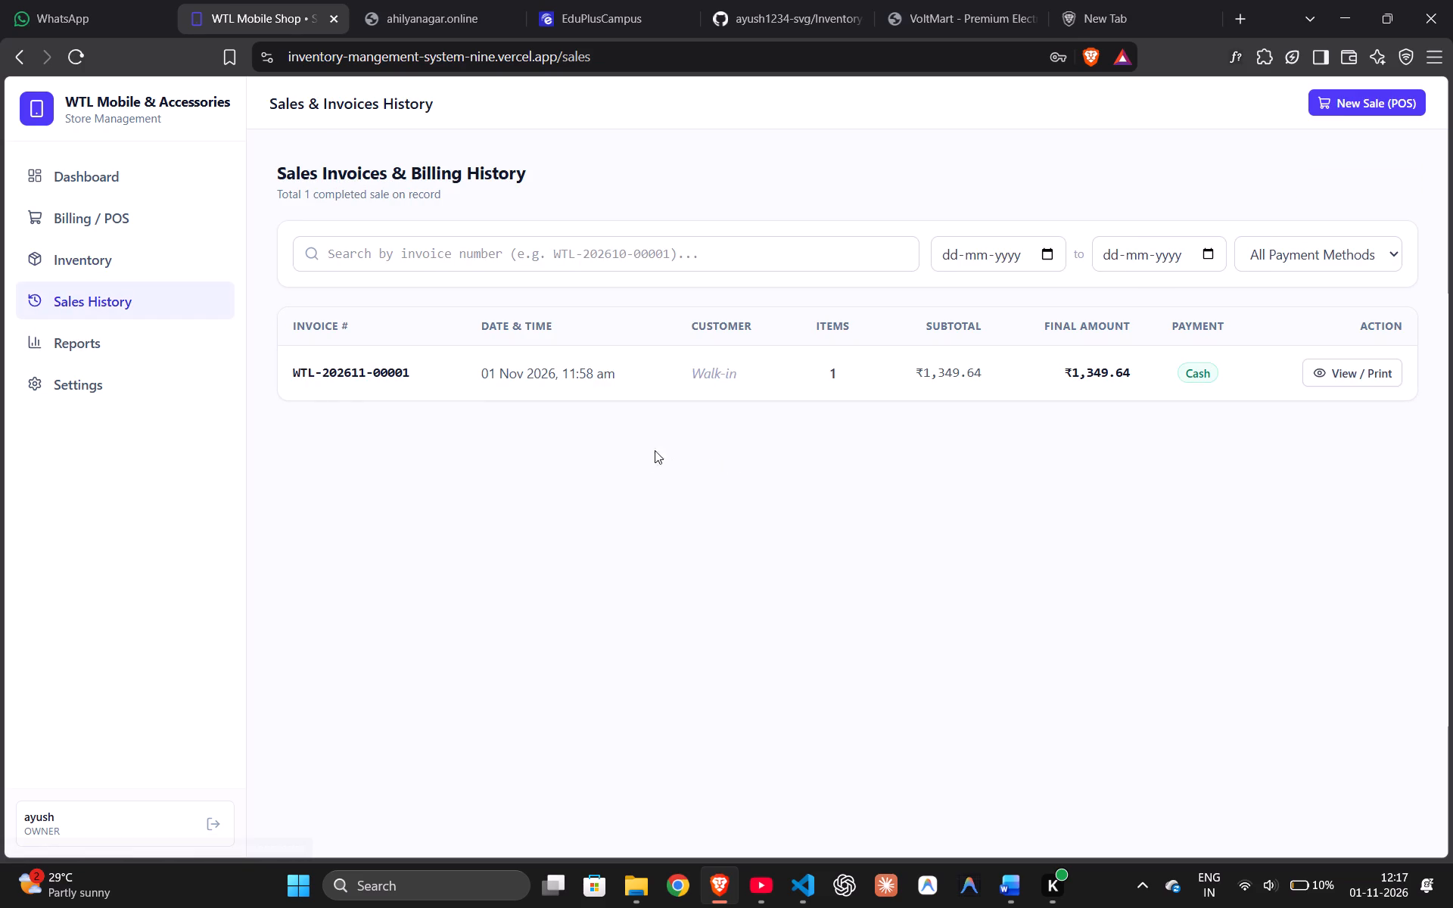
left_click(309, 375)
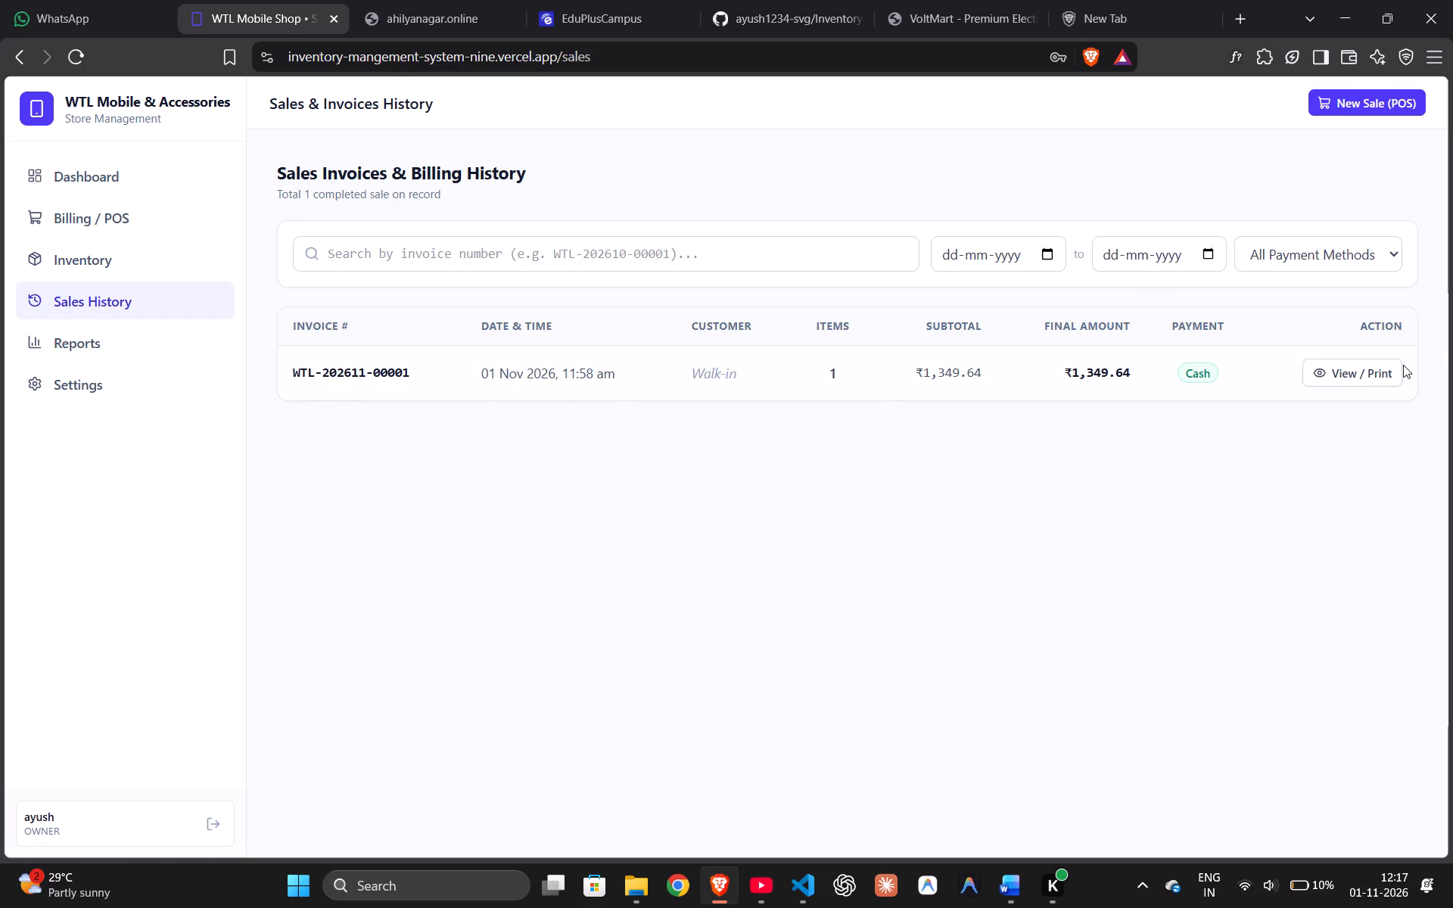
left_click(1403, 365)
left_click(1376, 376)
scroll(836, 445, "down", 7)
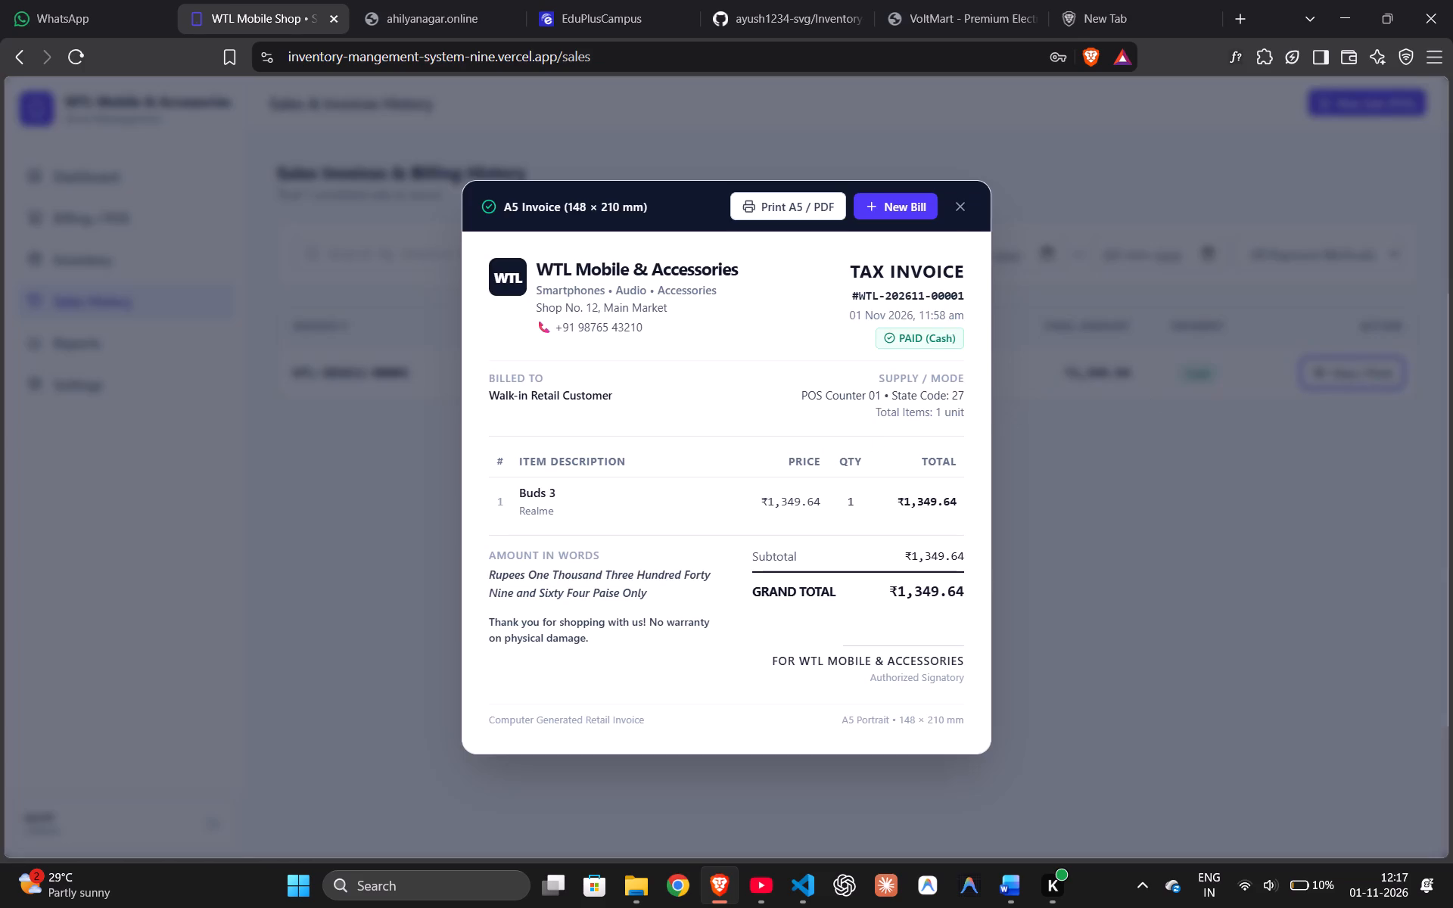
left_click(957, 208)
Review the business reports, and examine the dashboard's revenue, sales overview, low-stock and recent sales sections.
left_click(63, 336)
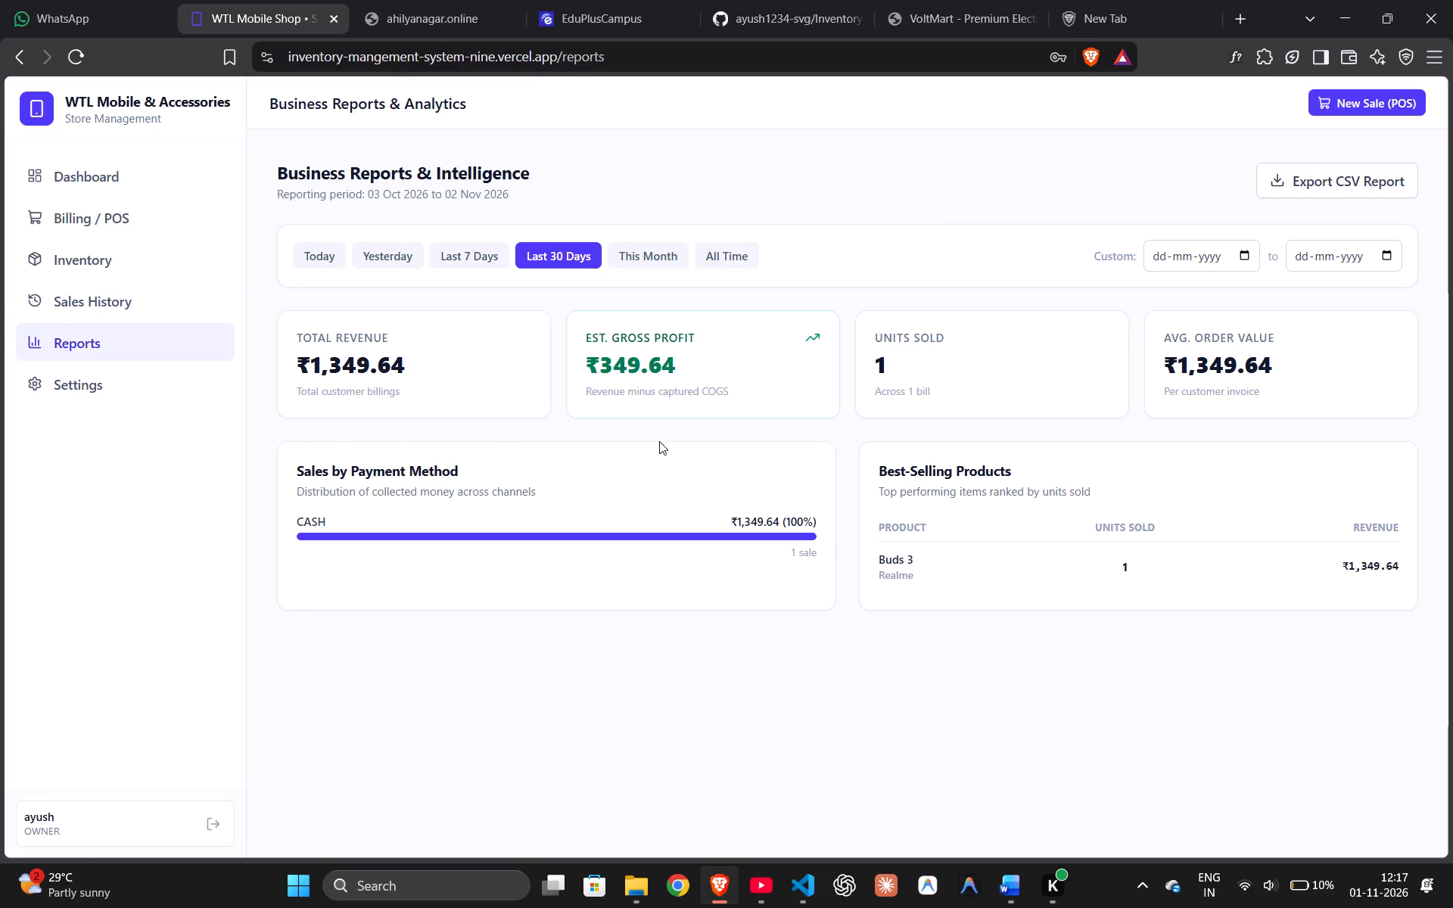
left_click(87, 151)
left_click(90, 167)
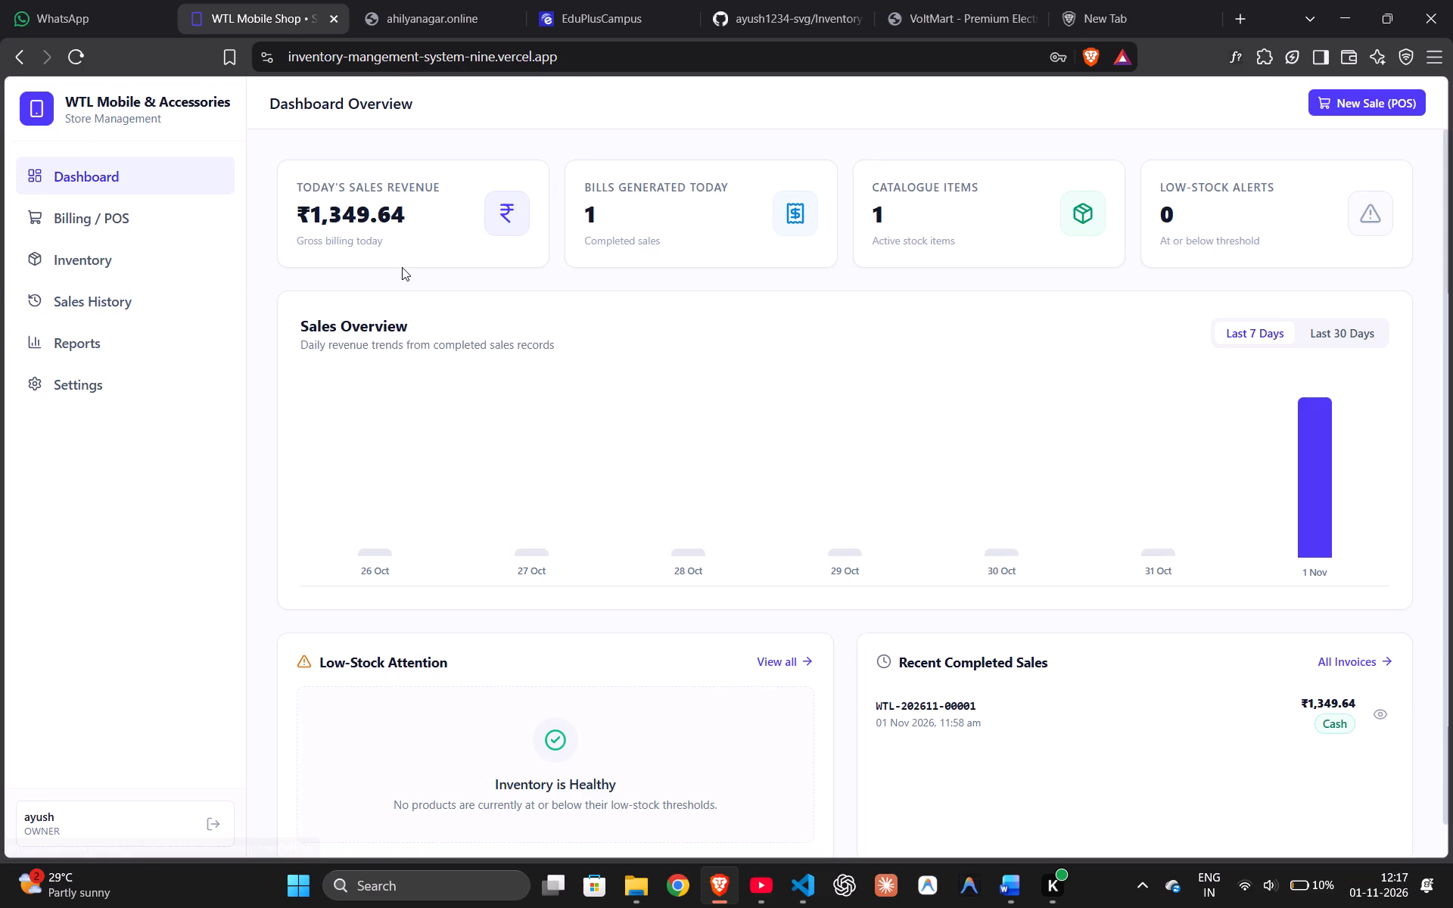
left_click_drag(285, 210, 413, 216)
left_click(499, 297)
scroll(672, 624, "down", 6)
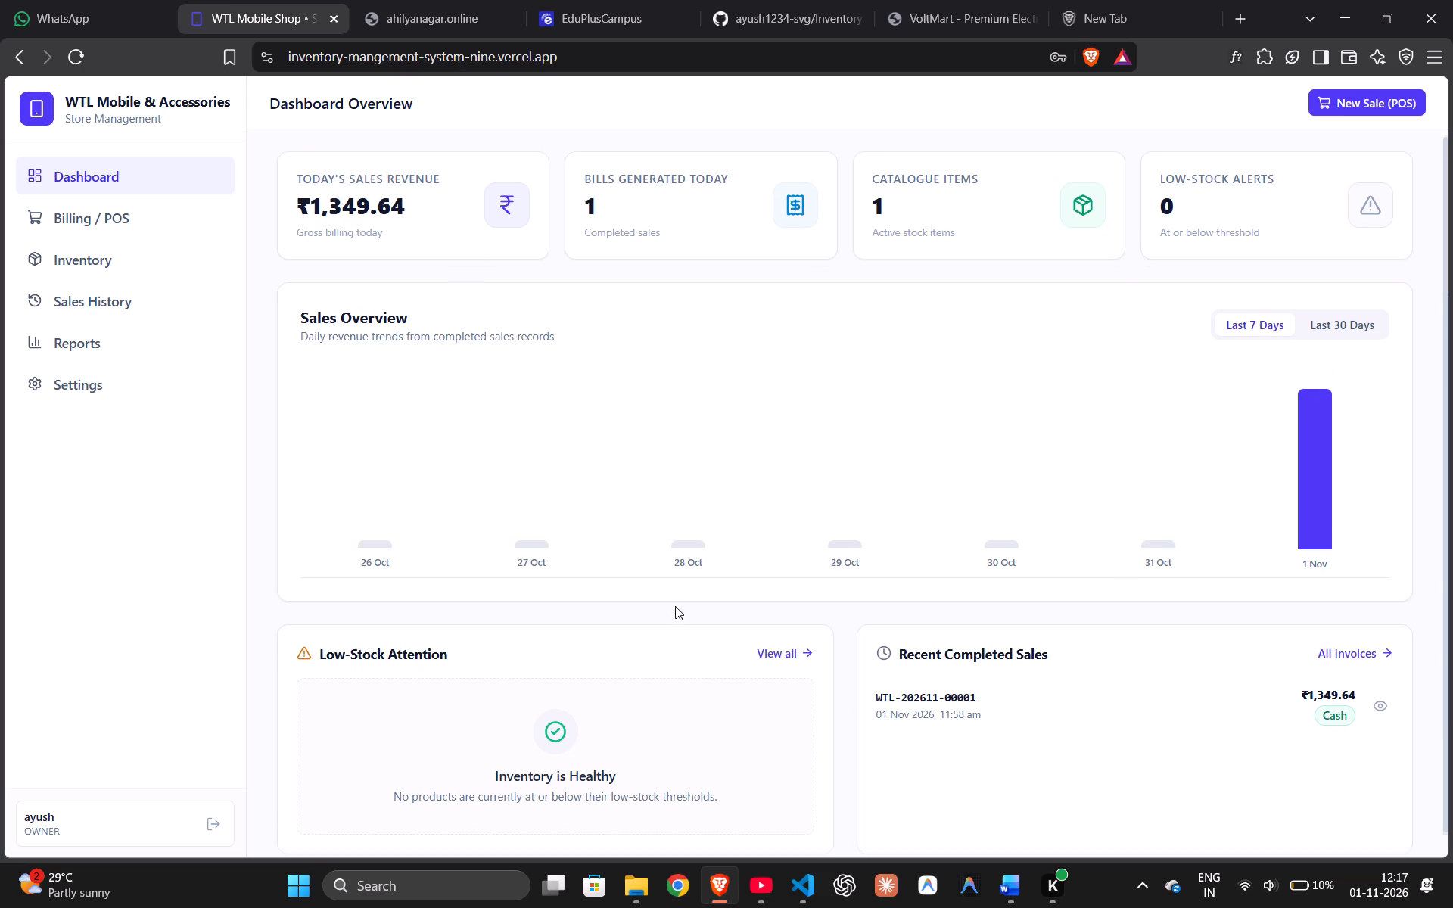
scroll(689, 590, "down", 13)
scroll(740, 590, "up", 7)
scroll(742, 586, "down", 8)
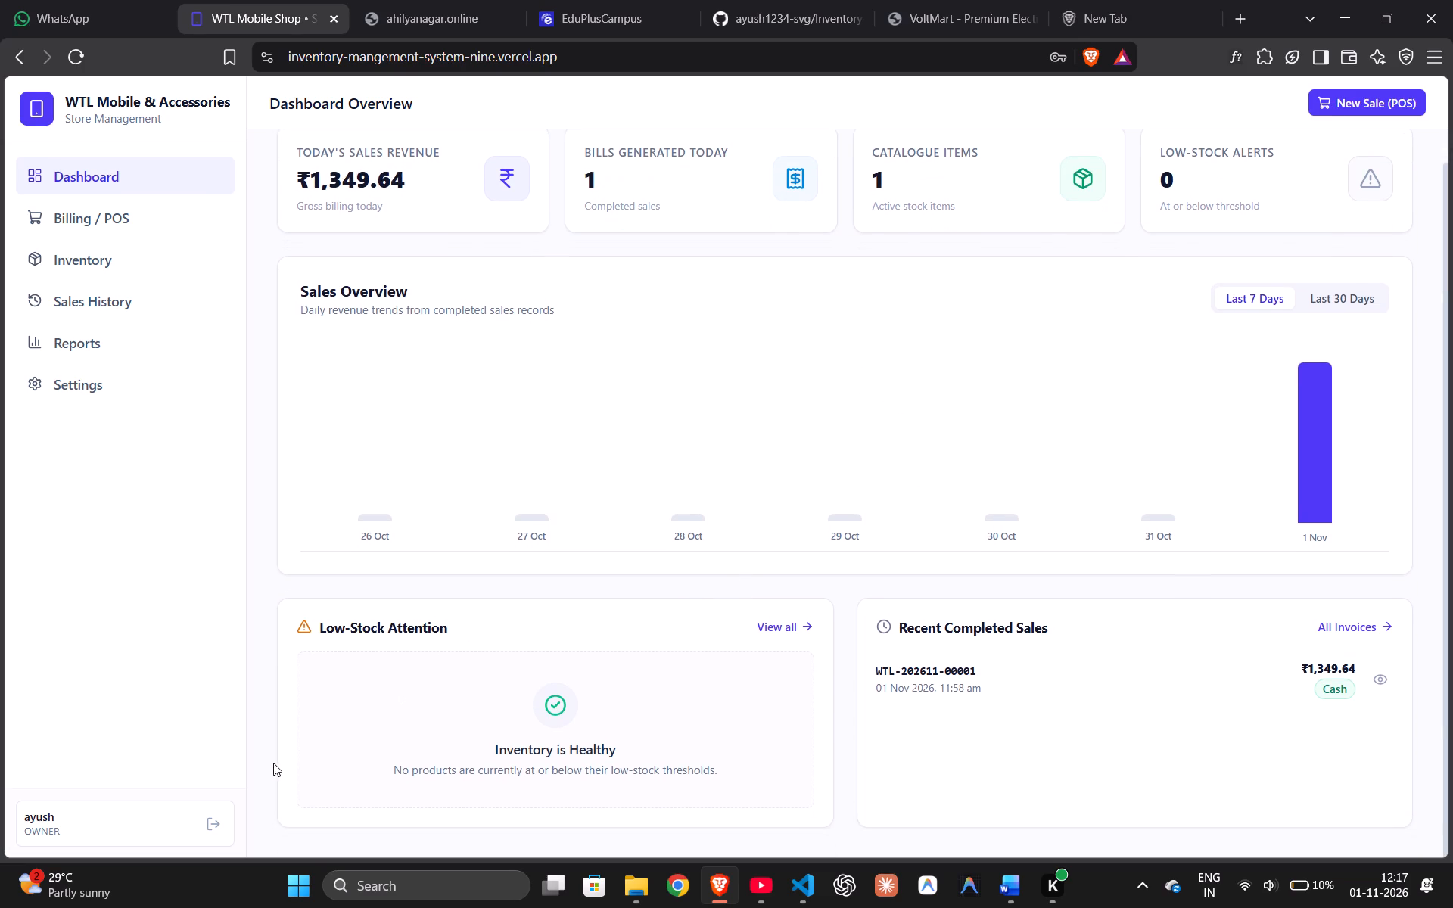
scroll(655, 623, "down", 7)
scroll(752, 553, "up", 5)
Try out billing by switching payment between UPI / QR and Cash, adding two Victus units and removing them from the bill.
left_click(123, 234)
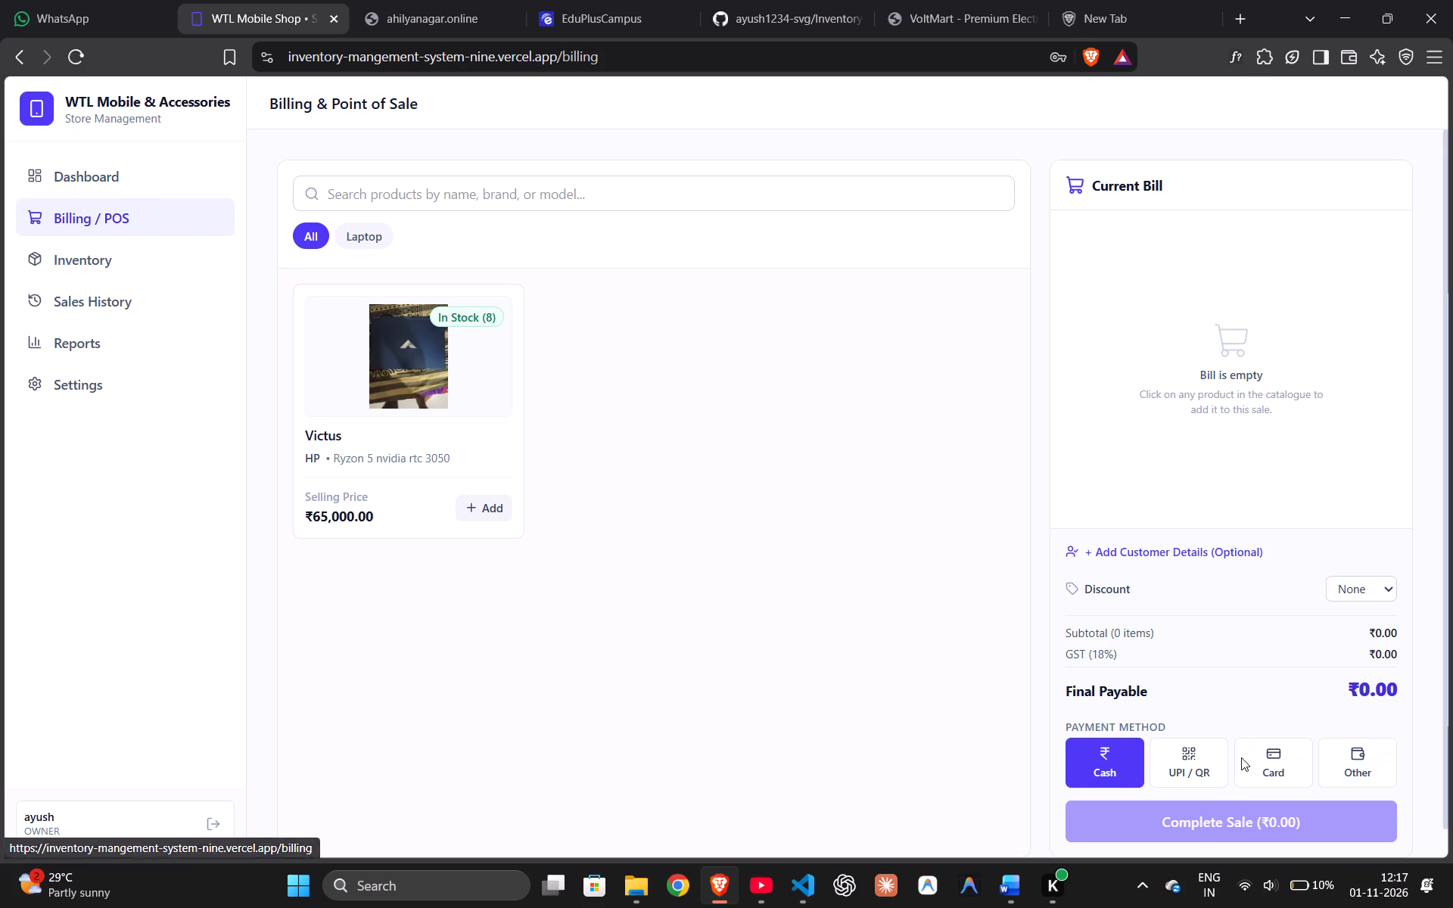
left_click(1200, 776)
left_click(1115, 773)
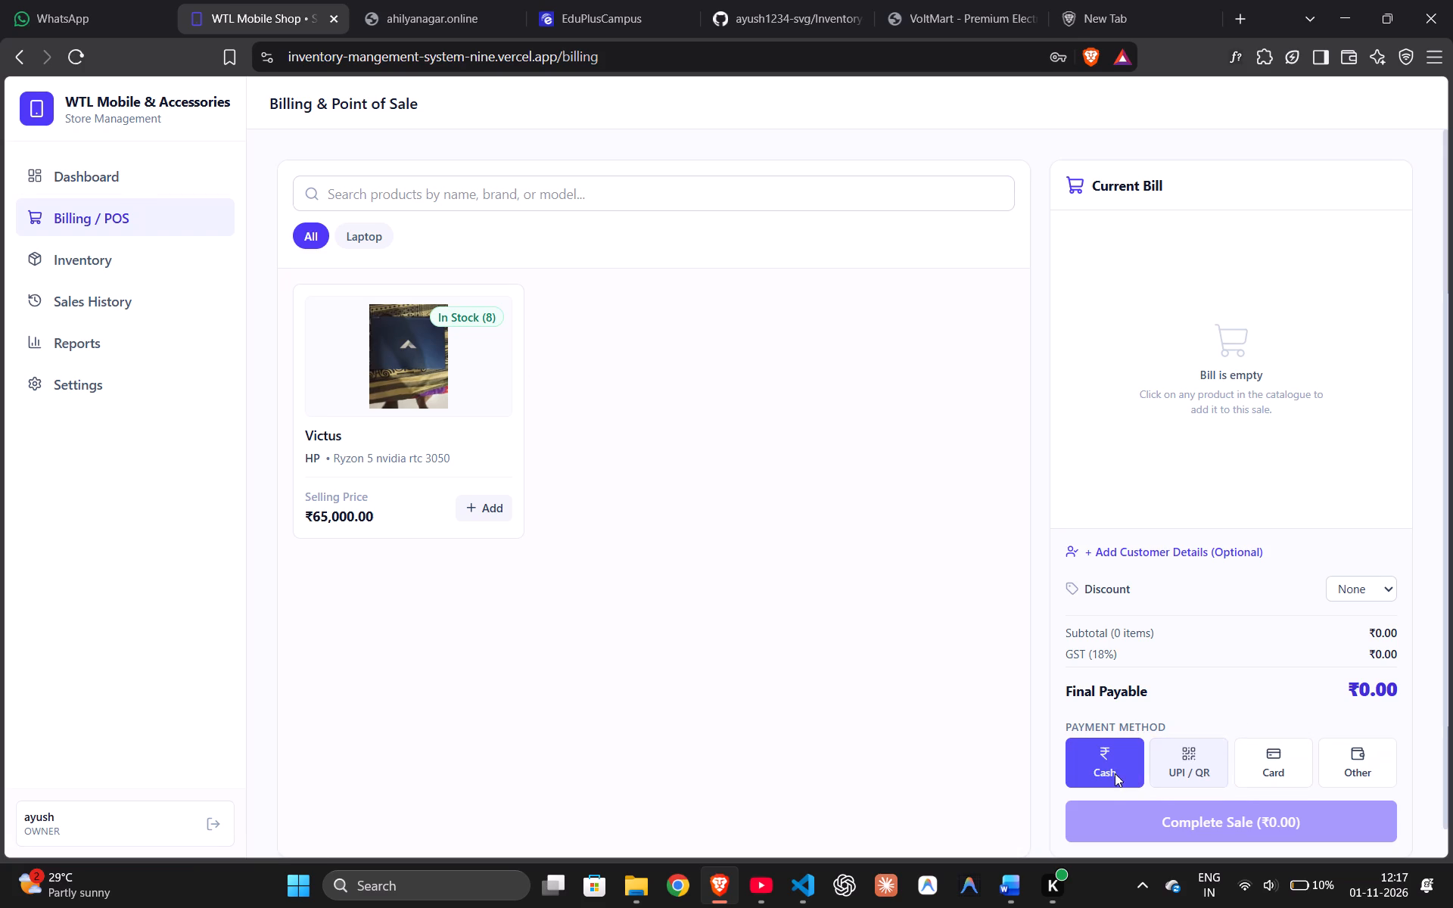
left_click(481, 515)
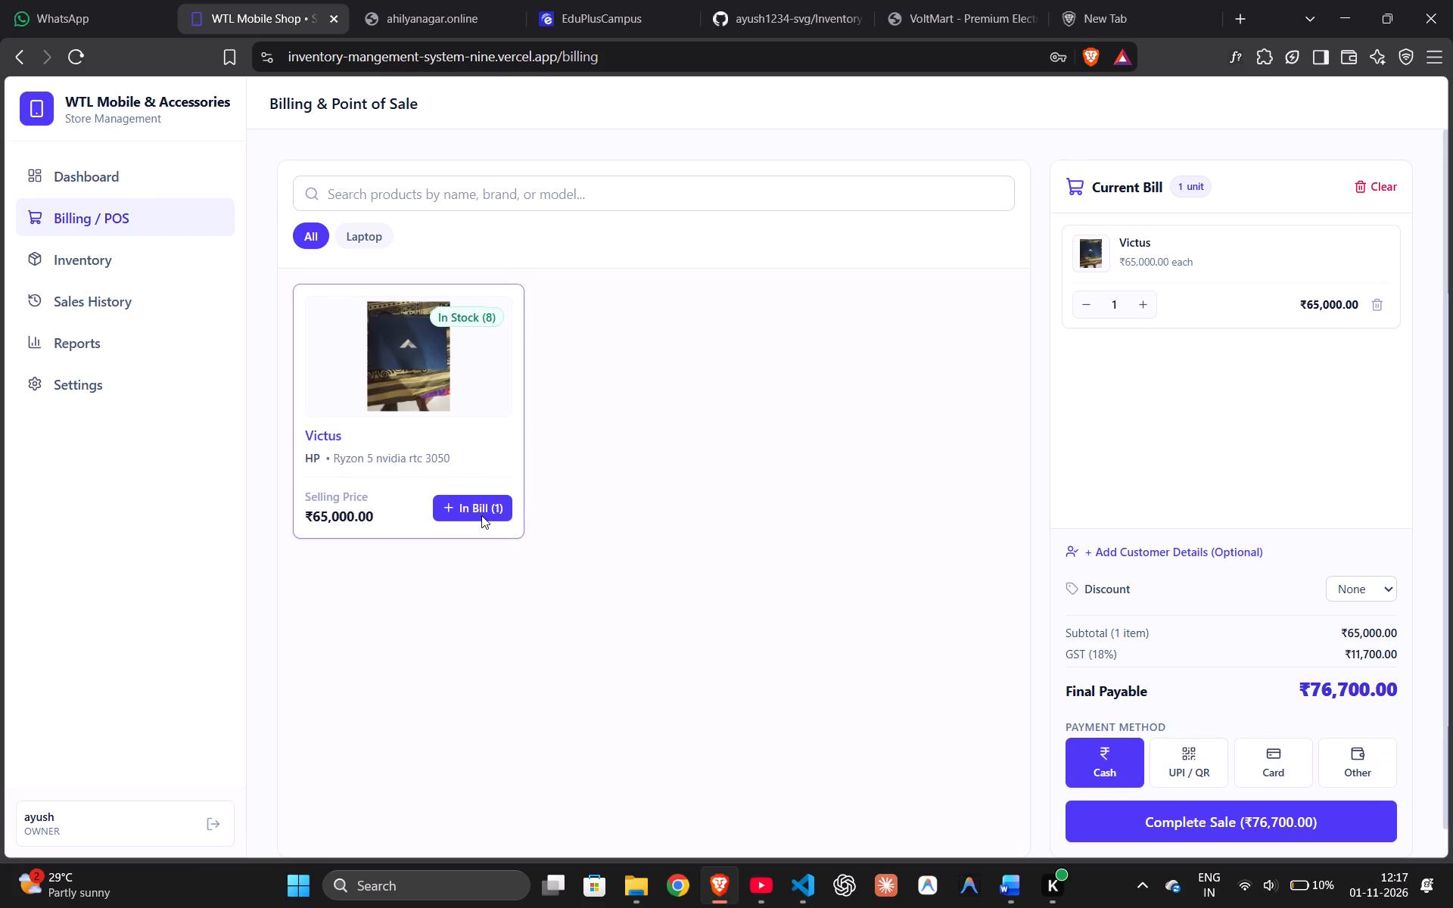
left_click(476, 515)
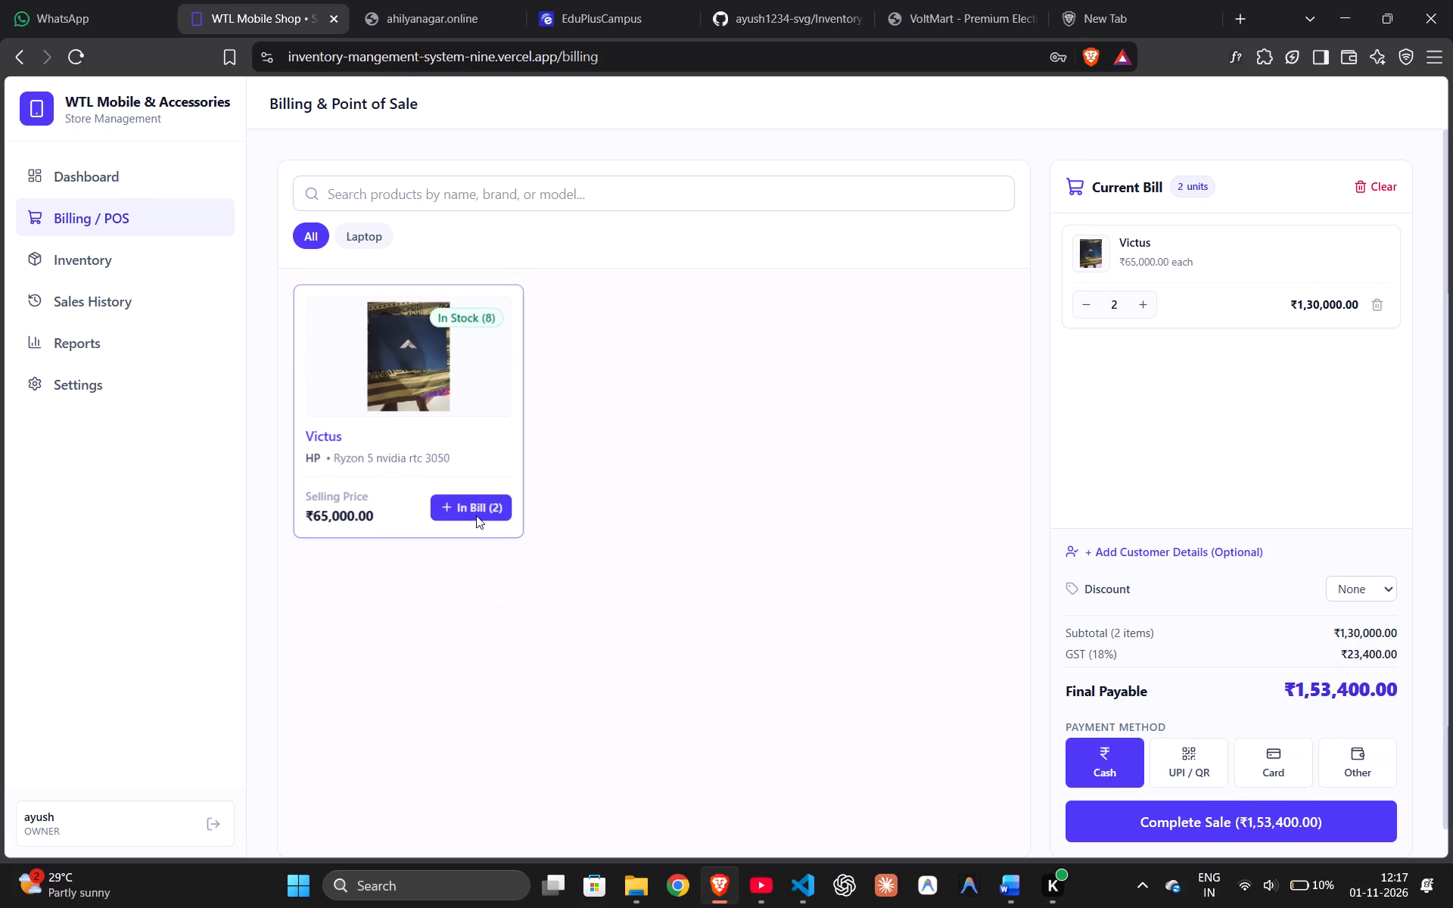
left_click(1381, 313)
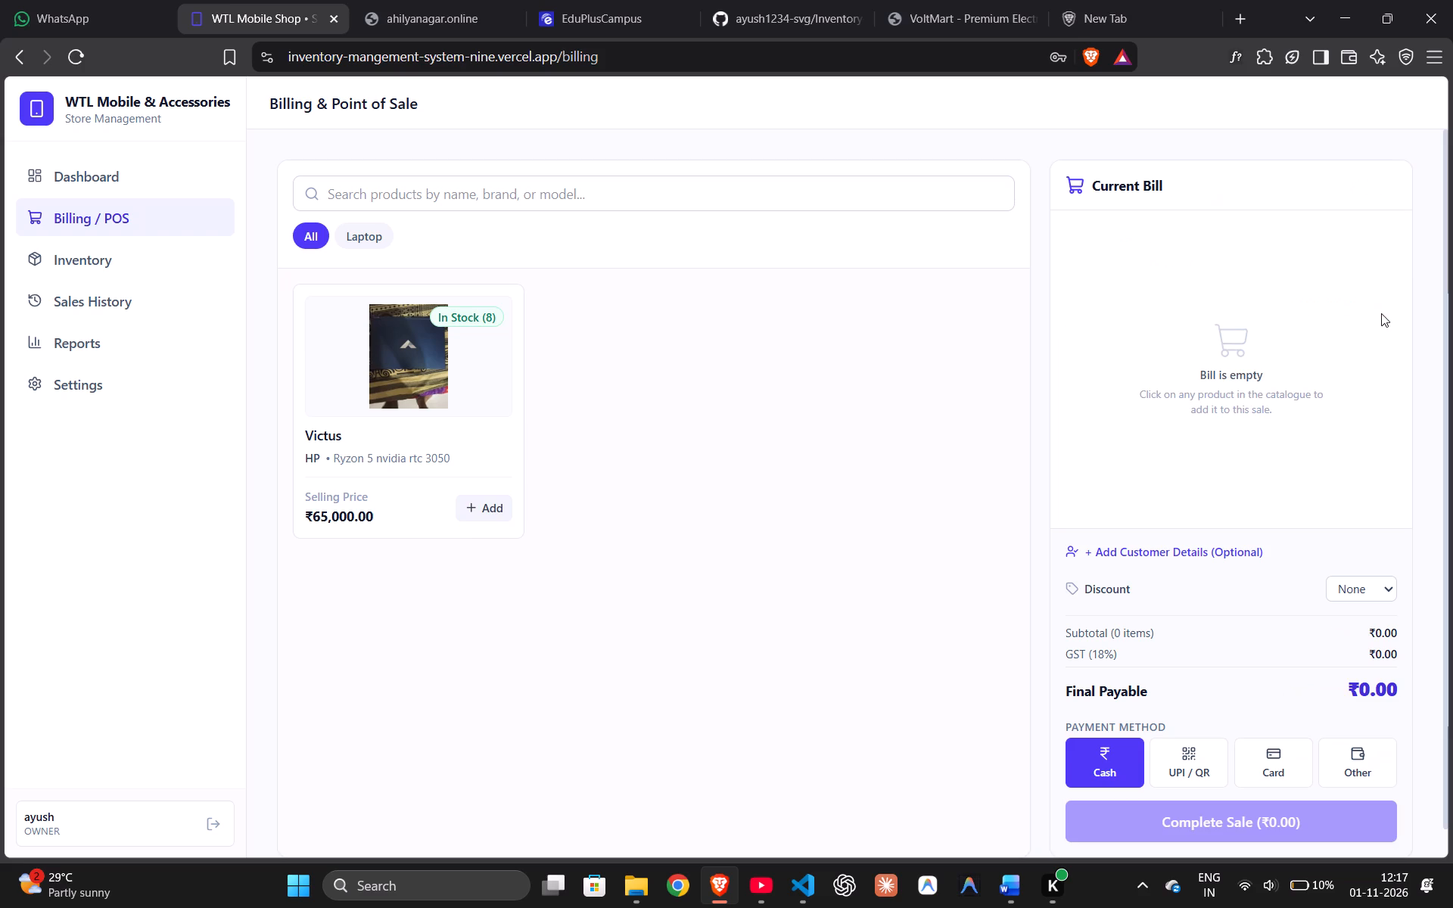
Start a new inventory product in the Laptop category with brand Lenovo and product name Lenovo slim 3.
left_click(126, 252)
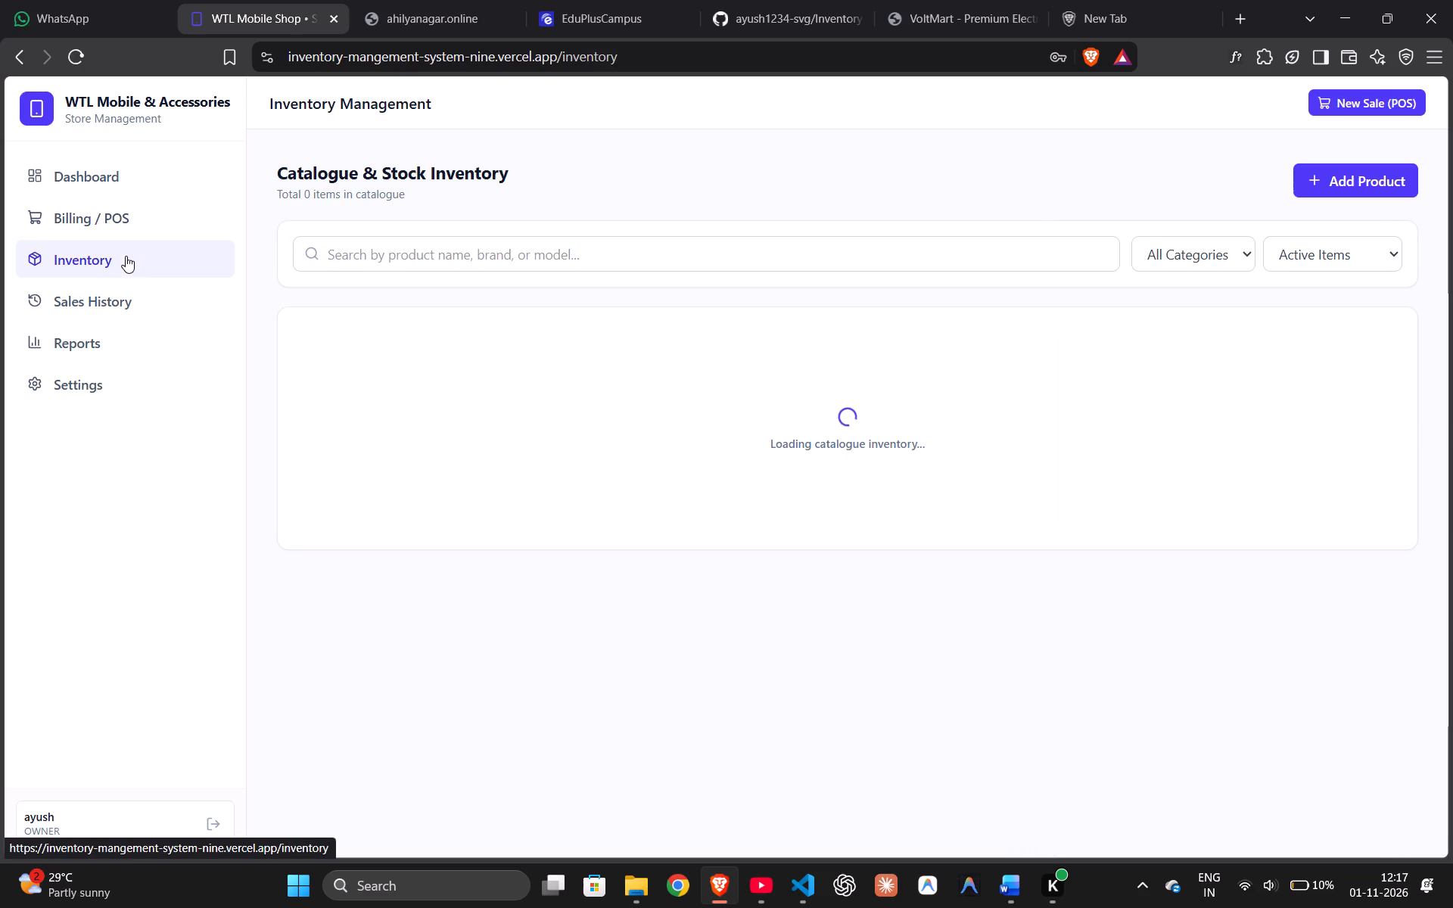
left_click(1377, 183)
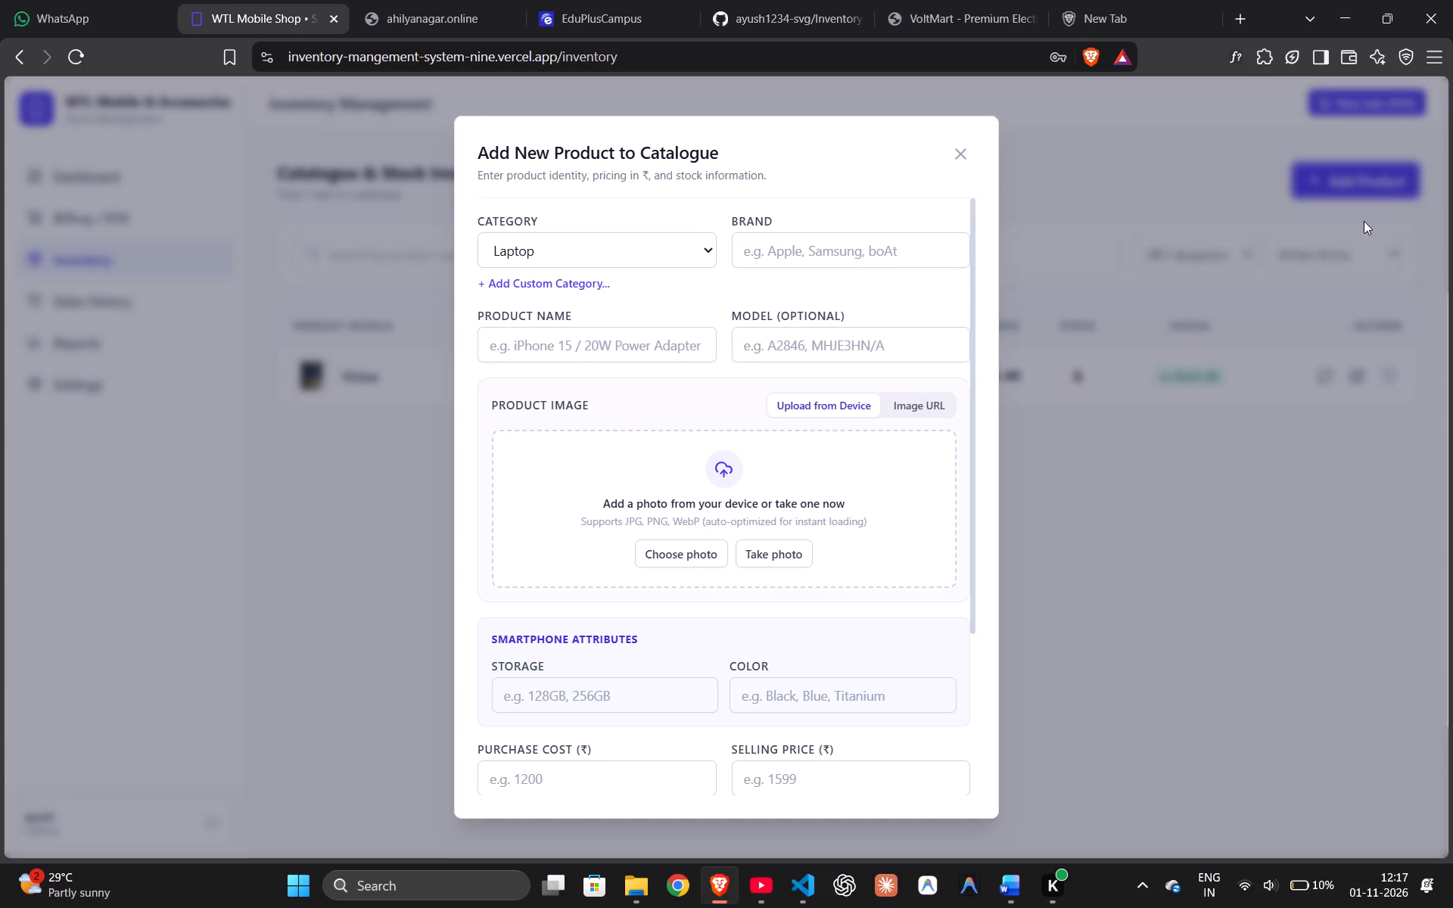
left_click(789, 259)
type("LW")
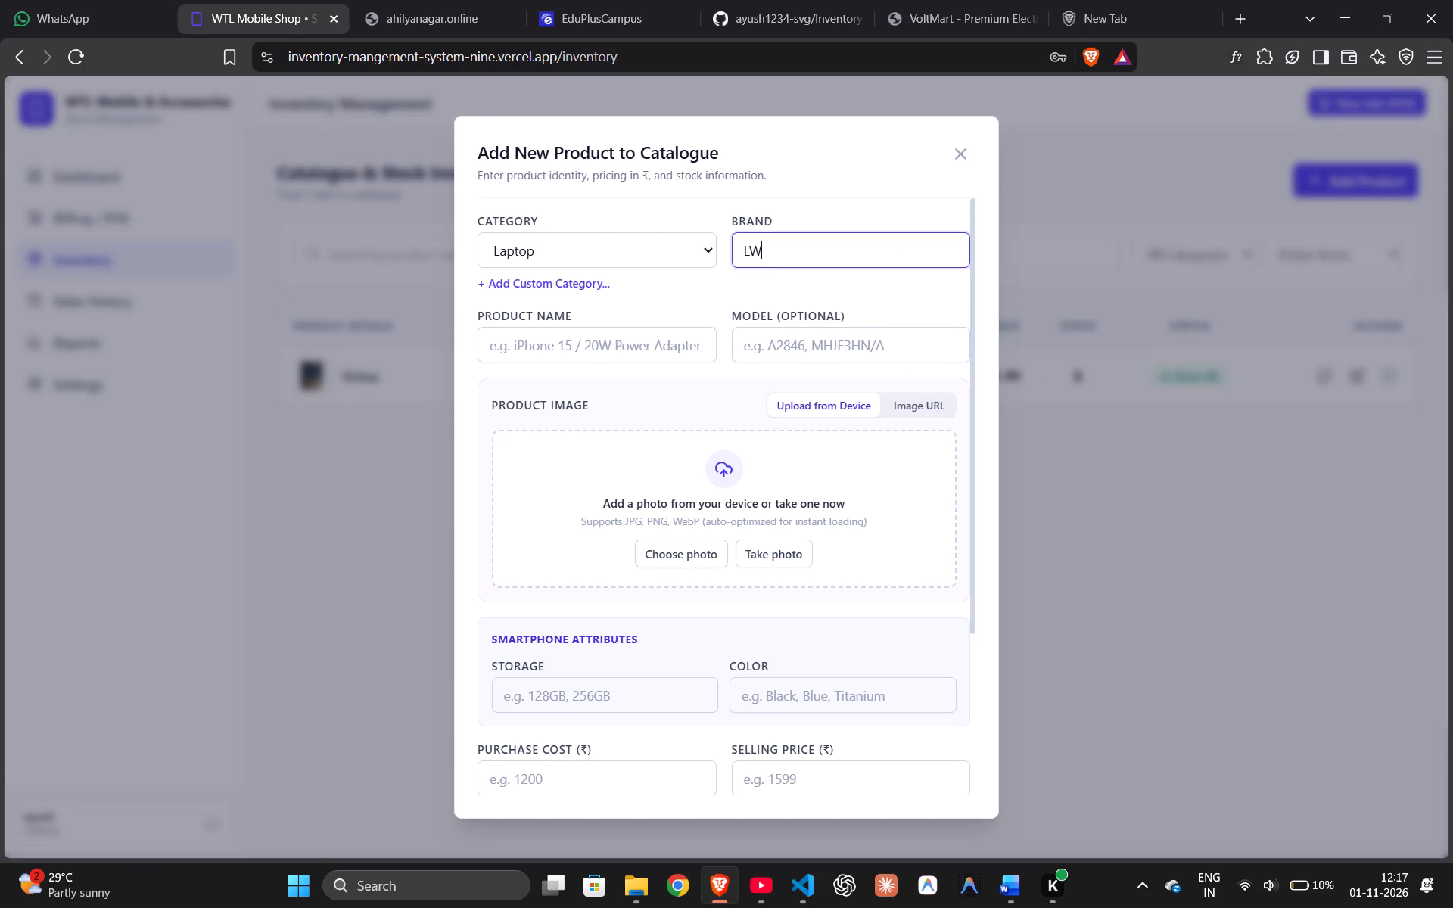
key("BackSpace")
type("enovo")
left_click(677, 356)
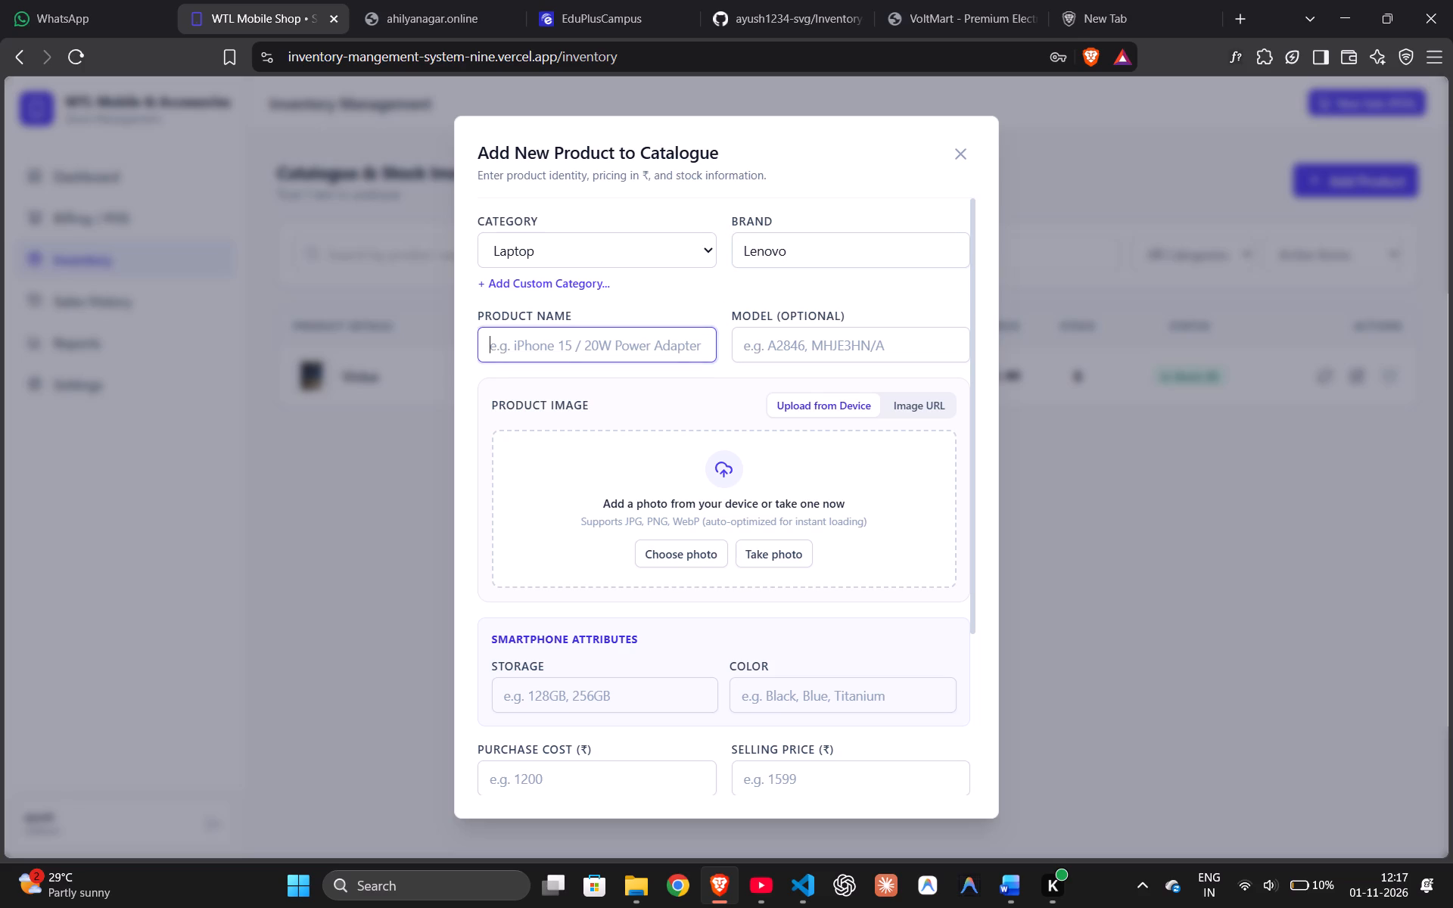
type("Lenovo")
key("space")
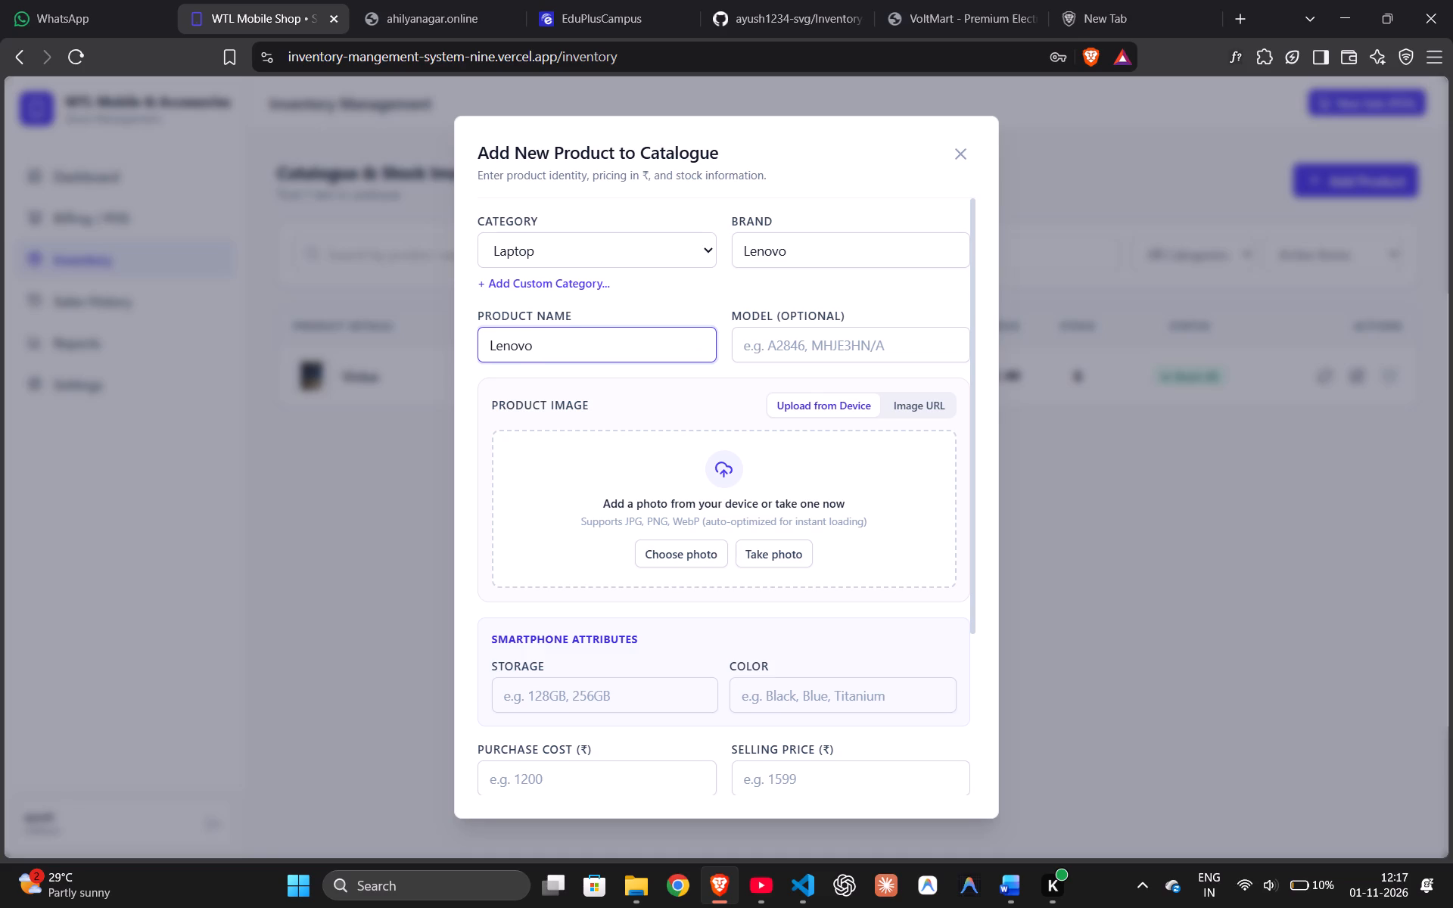
type("slim")
key("space")
key("3")
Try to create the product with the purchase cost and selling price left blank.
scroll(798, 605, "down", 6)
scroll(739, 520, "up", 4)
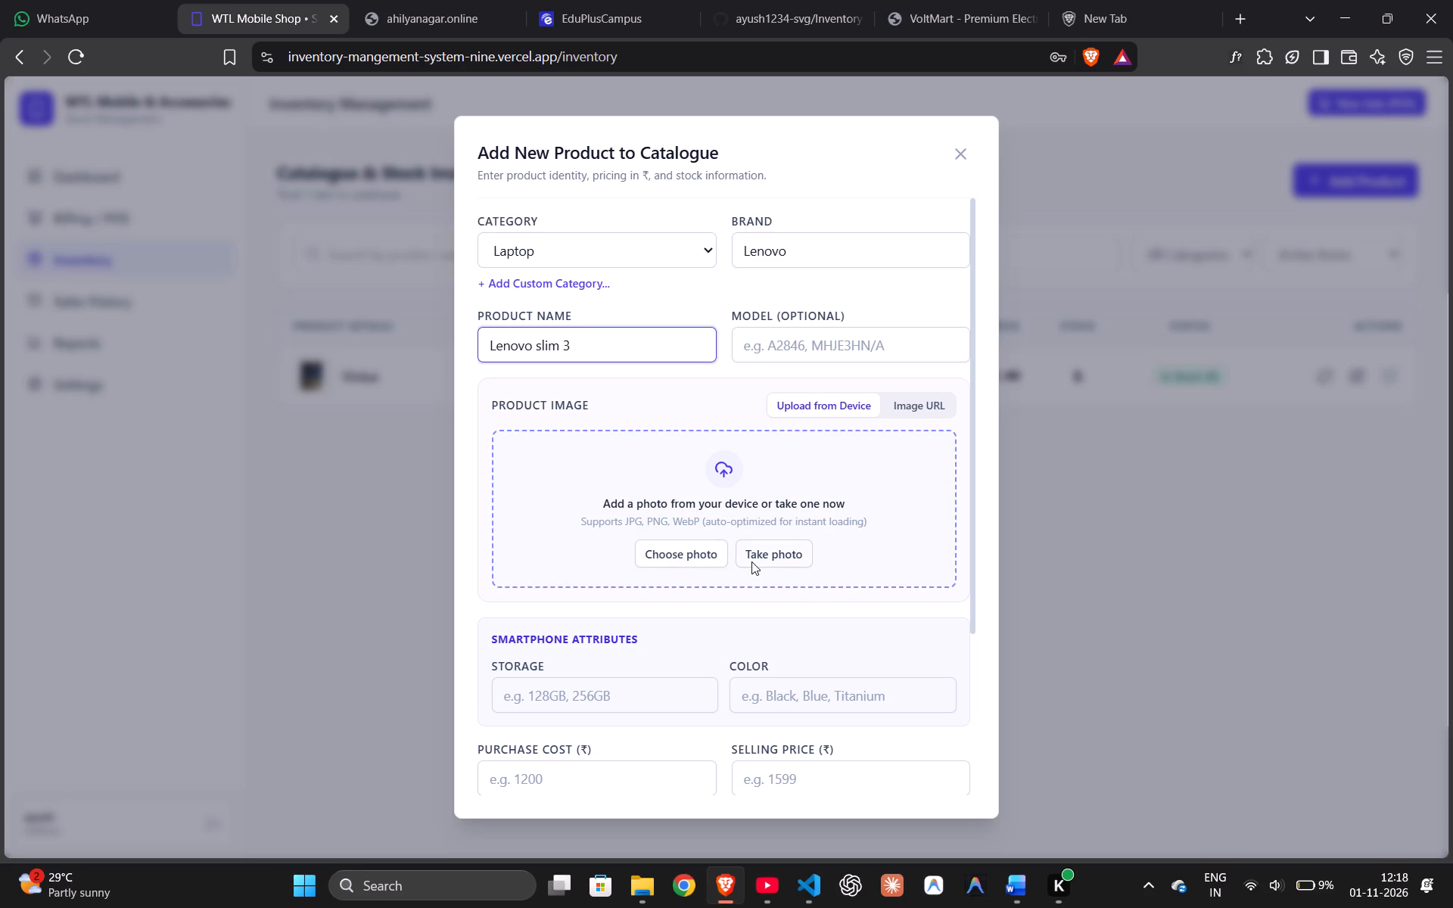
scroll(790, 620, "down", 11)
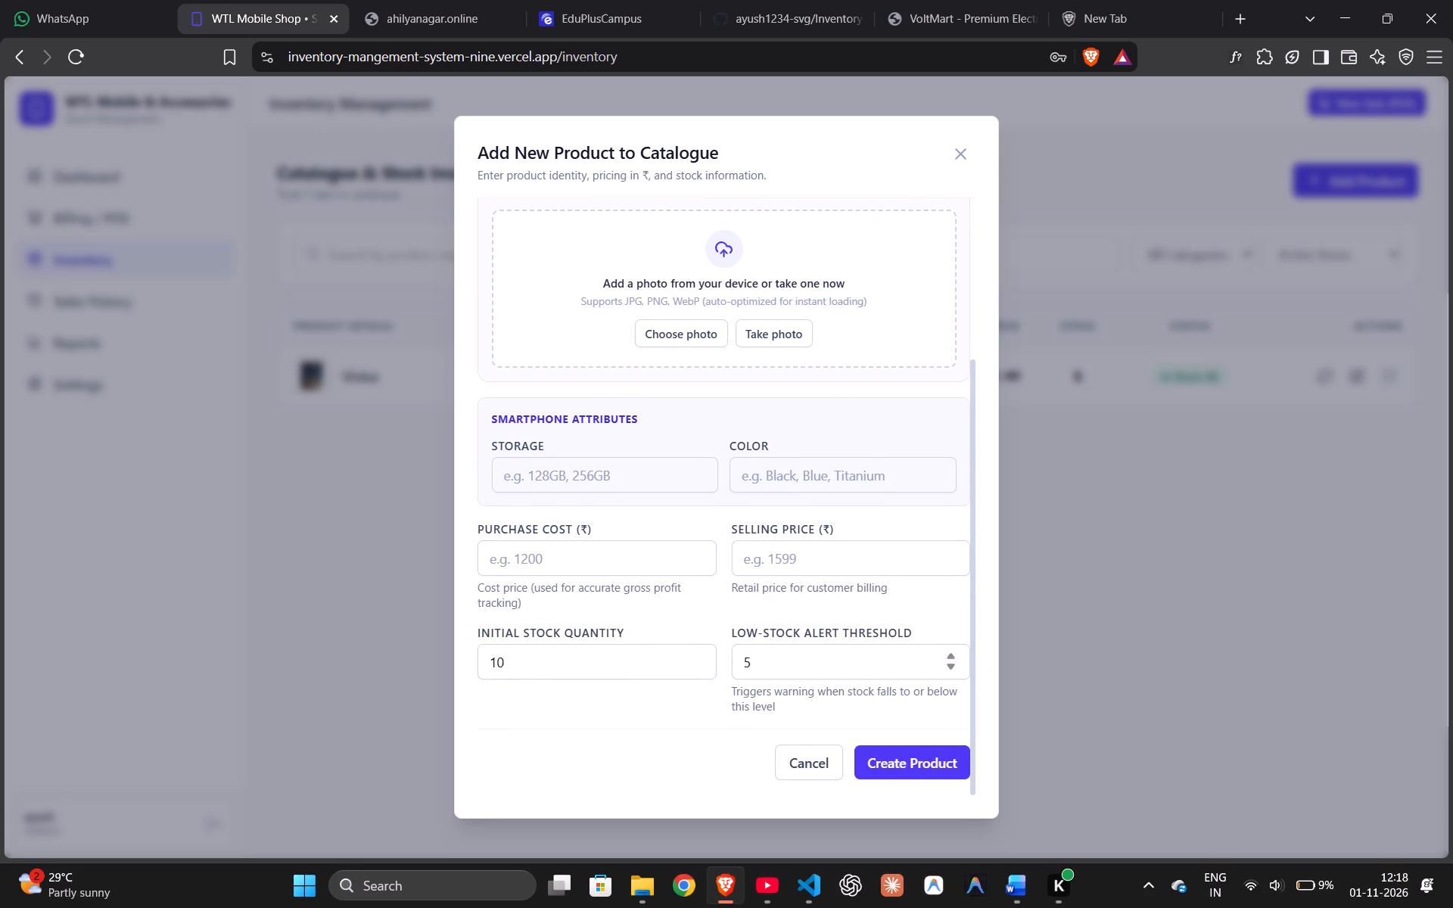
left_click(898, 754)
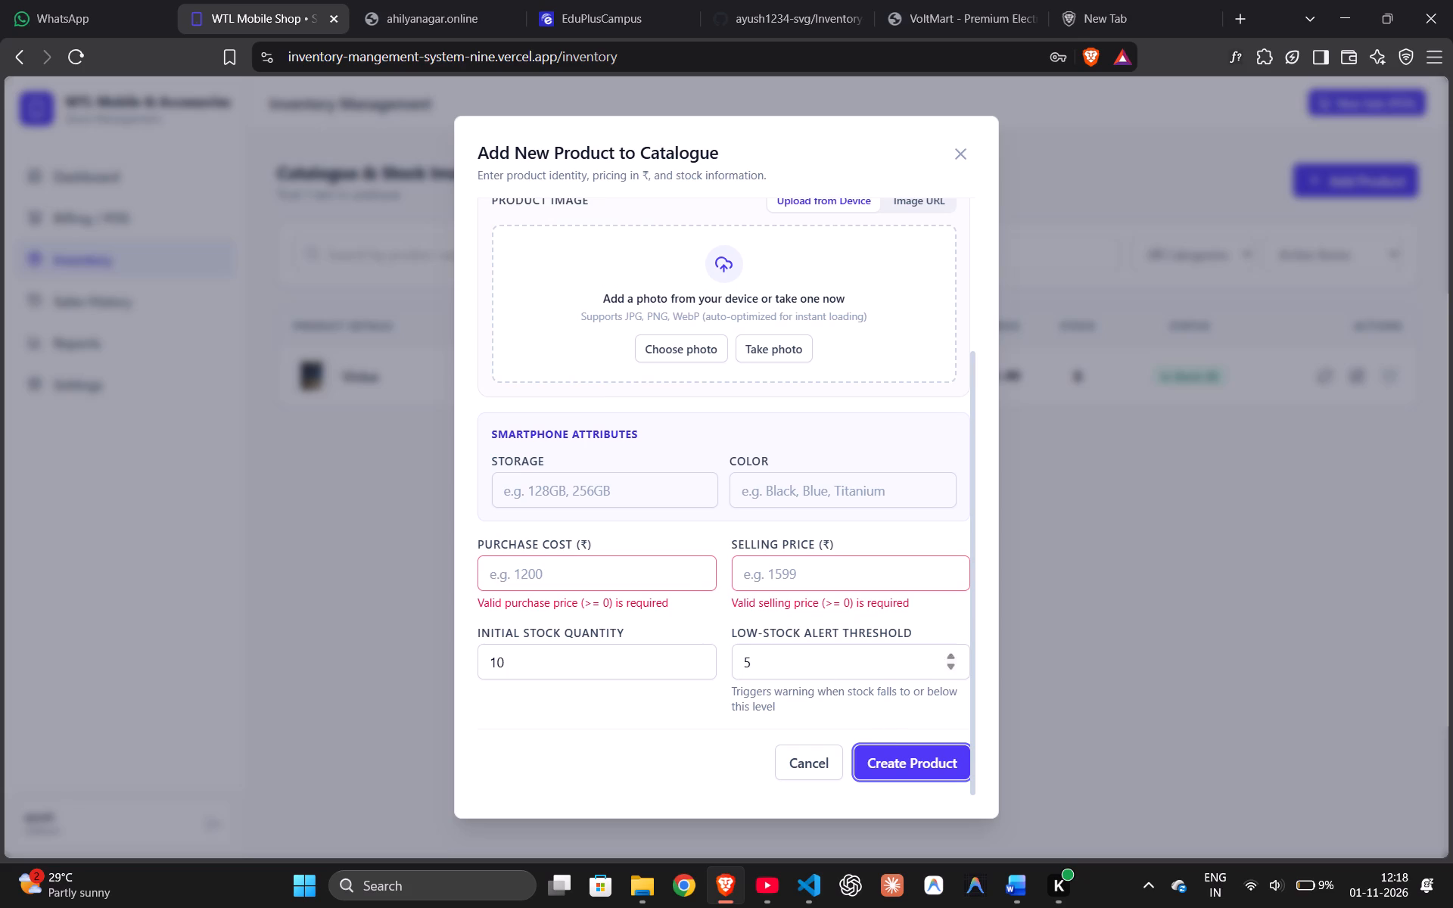
Set the purchase cost to ₹50000 and the selling price to ₹55000, and create the product.
left_click(600, 557)
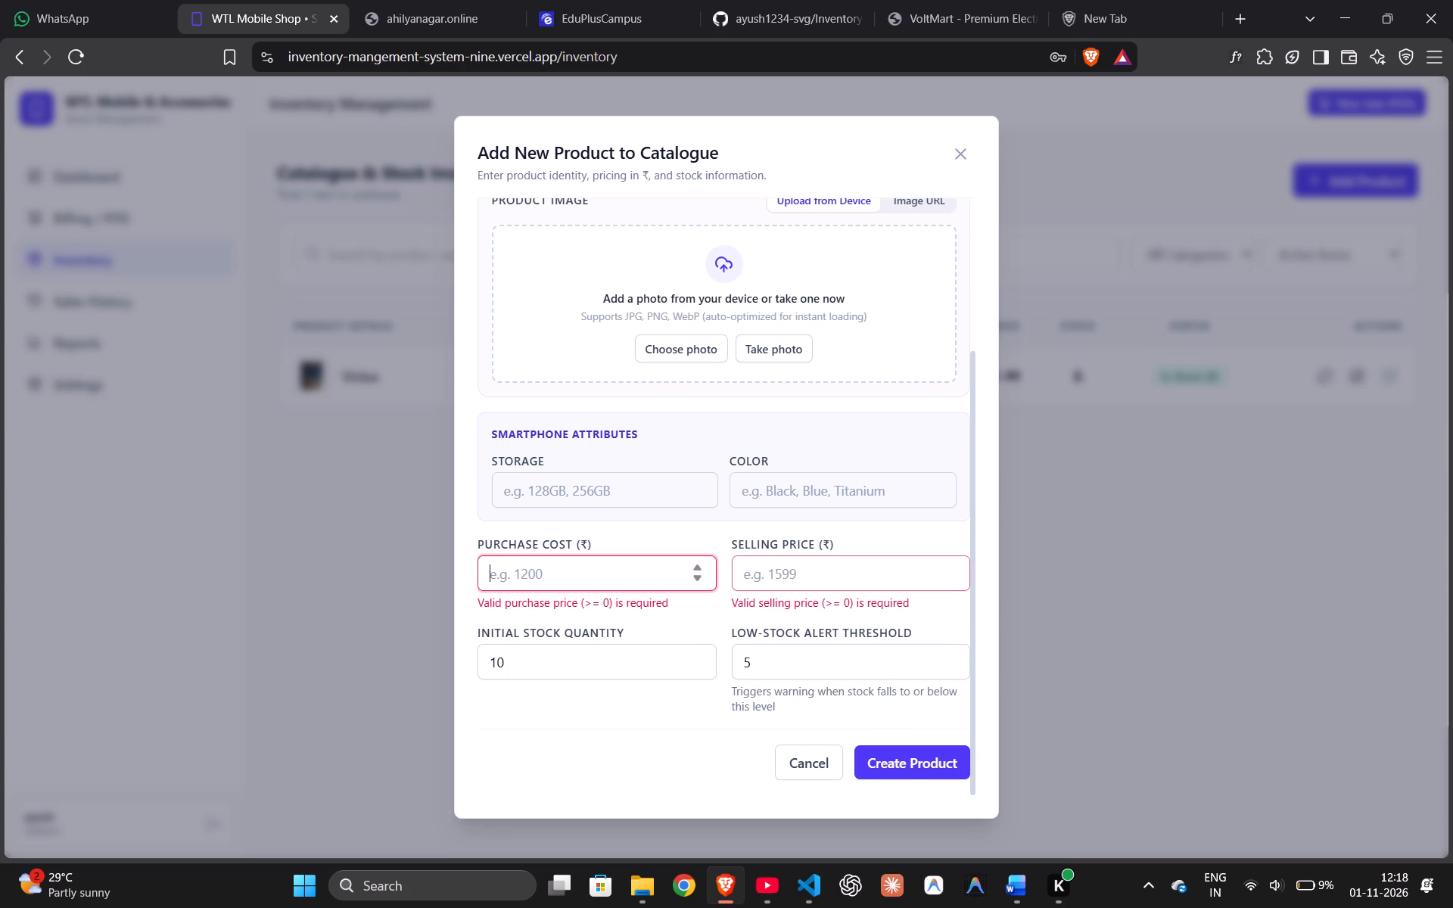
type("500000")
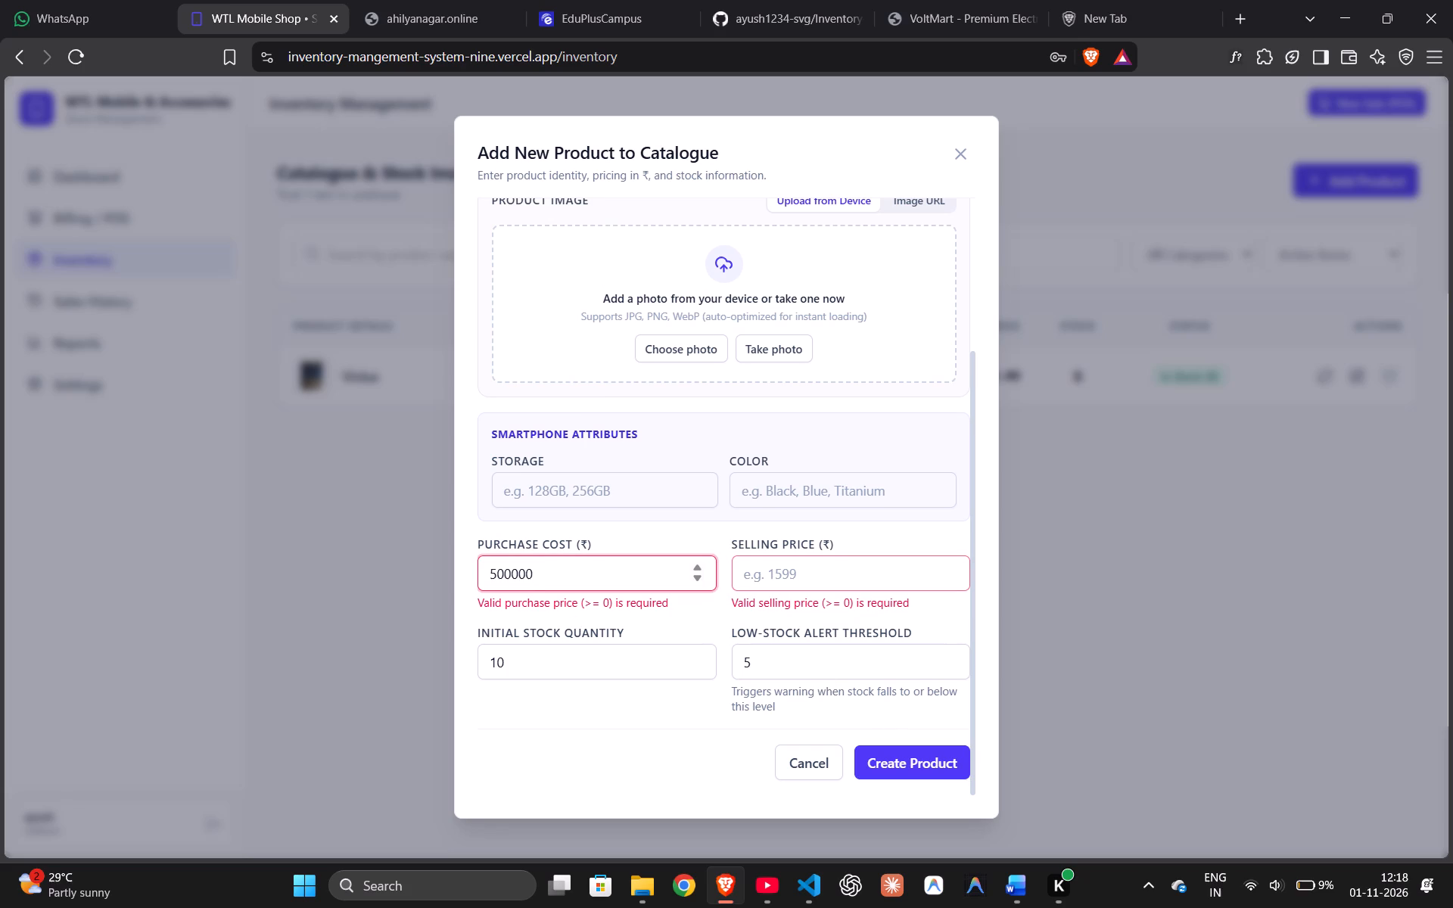
left_click(508, 578)
key("BackSpace")
left_click(764, 575)
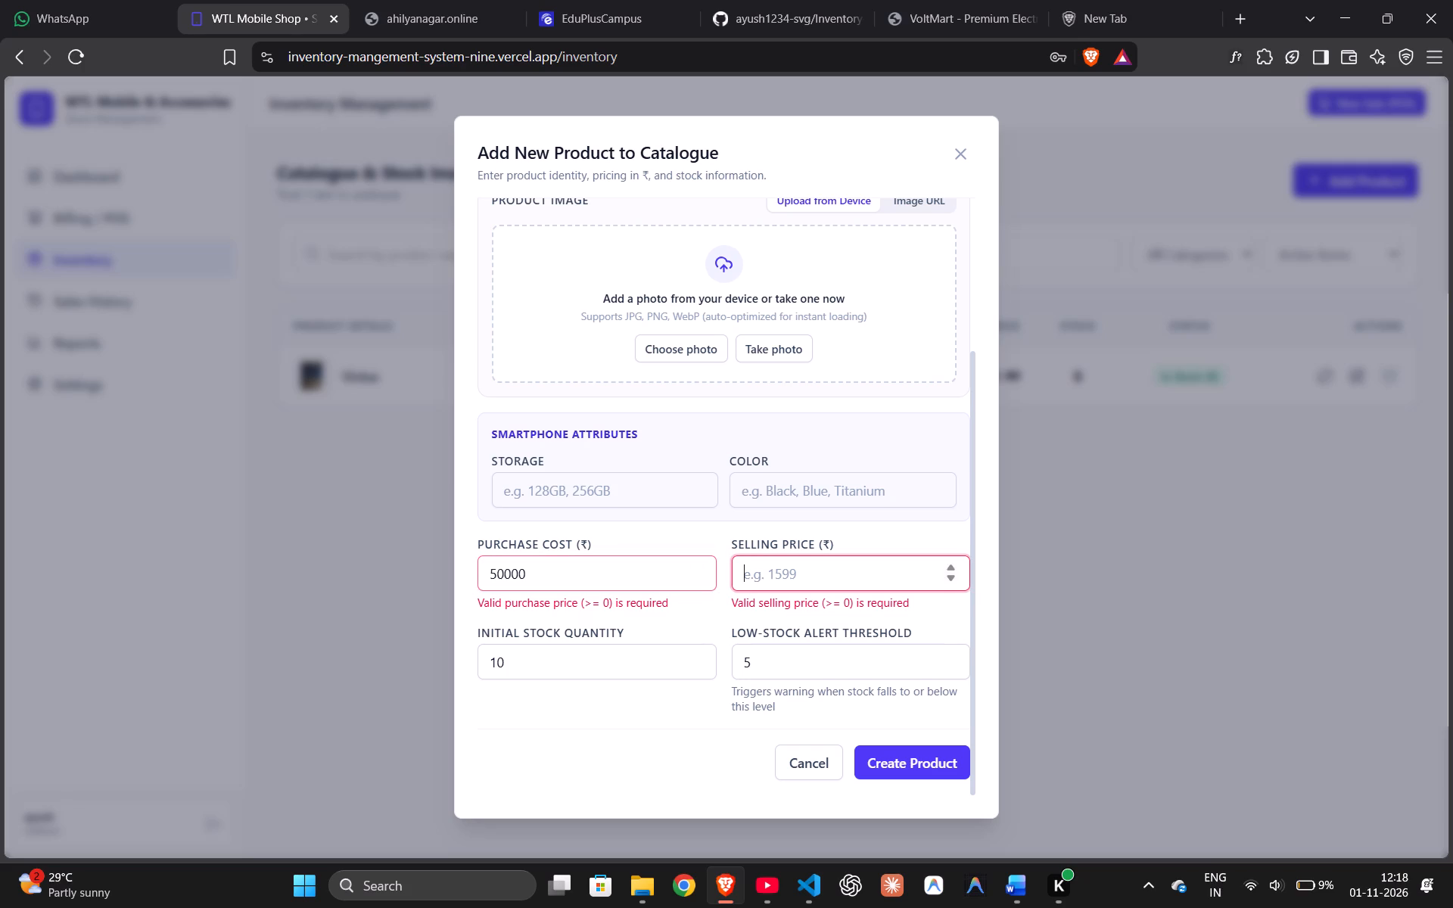
type("555")
key("BackSpace")
type("000")
left_click(908, 788)
left_click(901, 772)
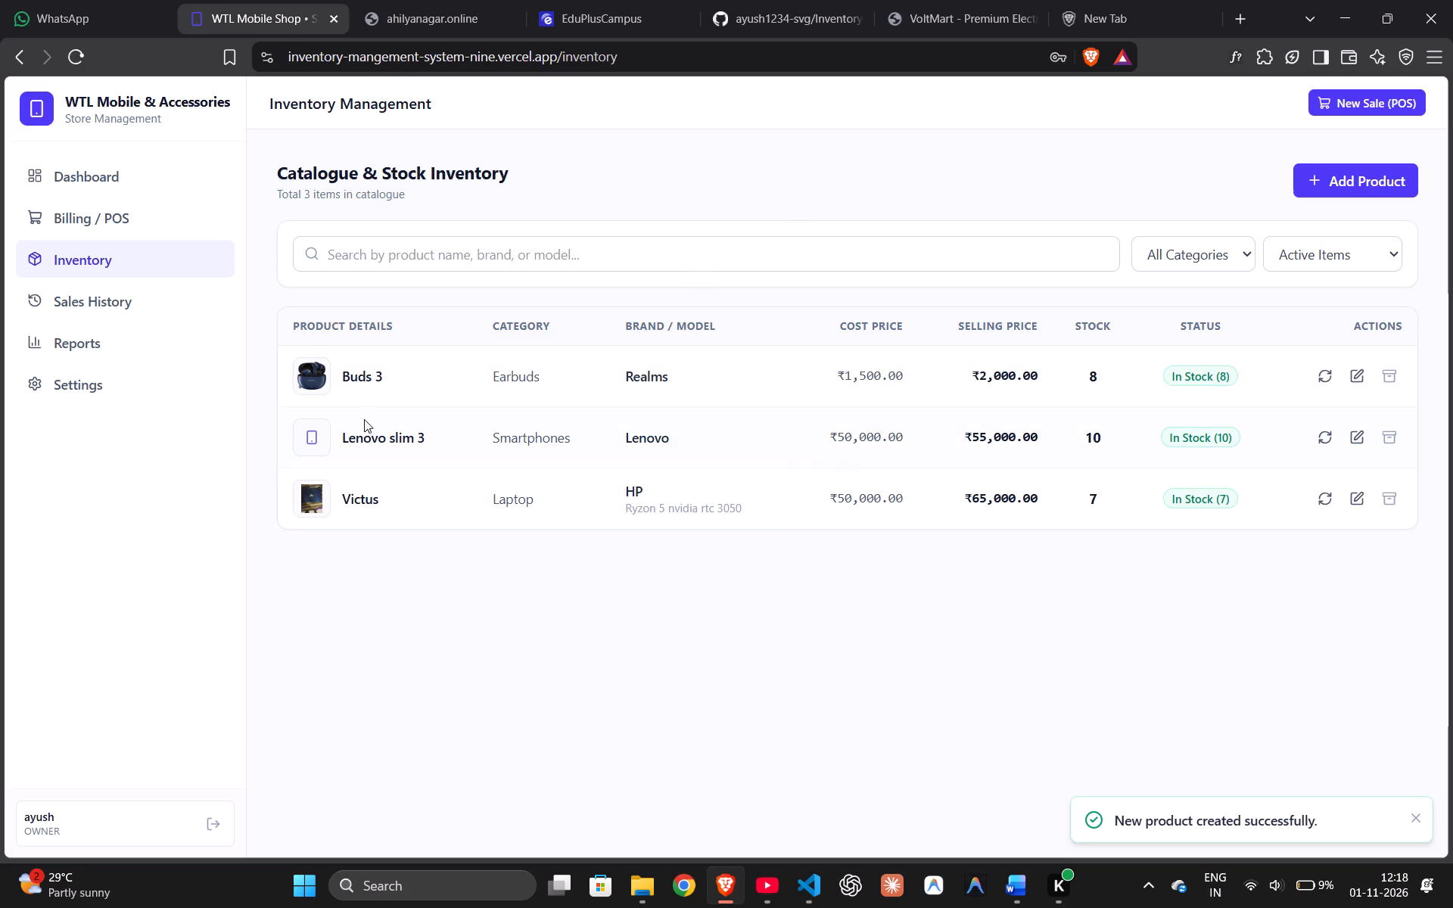
Open the stock adjustment form for Buds 3, review its options, and close it without applying an adjustment.
scroll(783, 458, "up", 4)
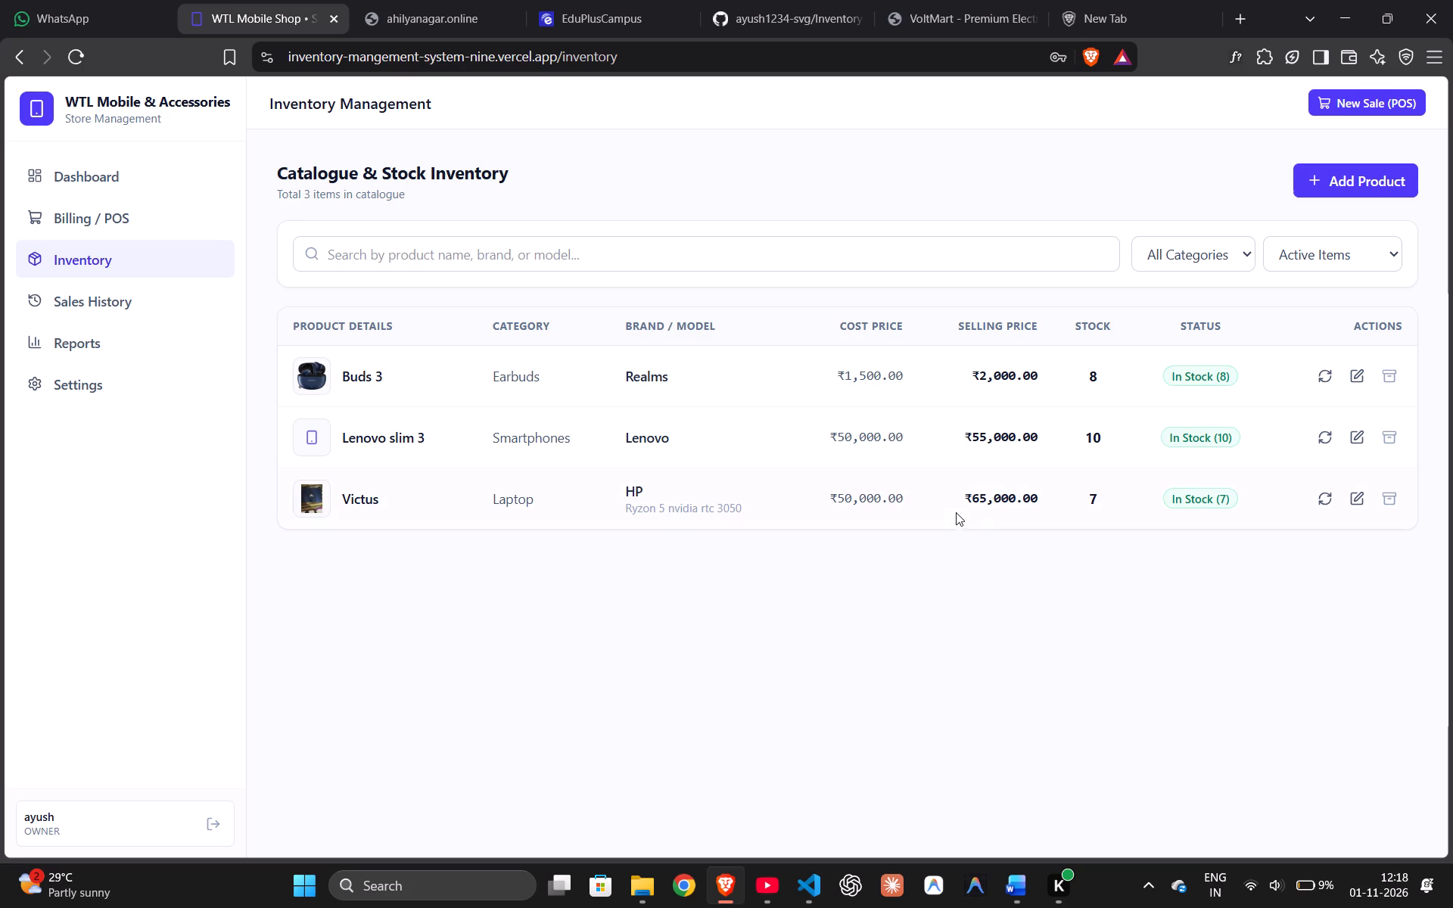
left_click(431, 435)
left_click(1329, 382)
scroll(803, 438, "down", 7)
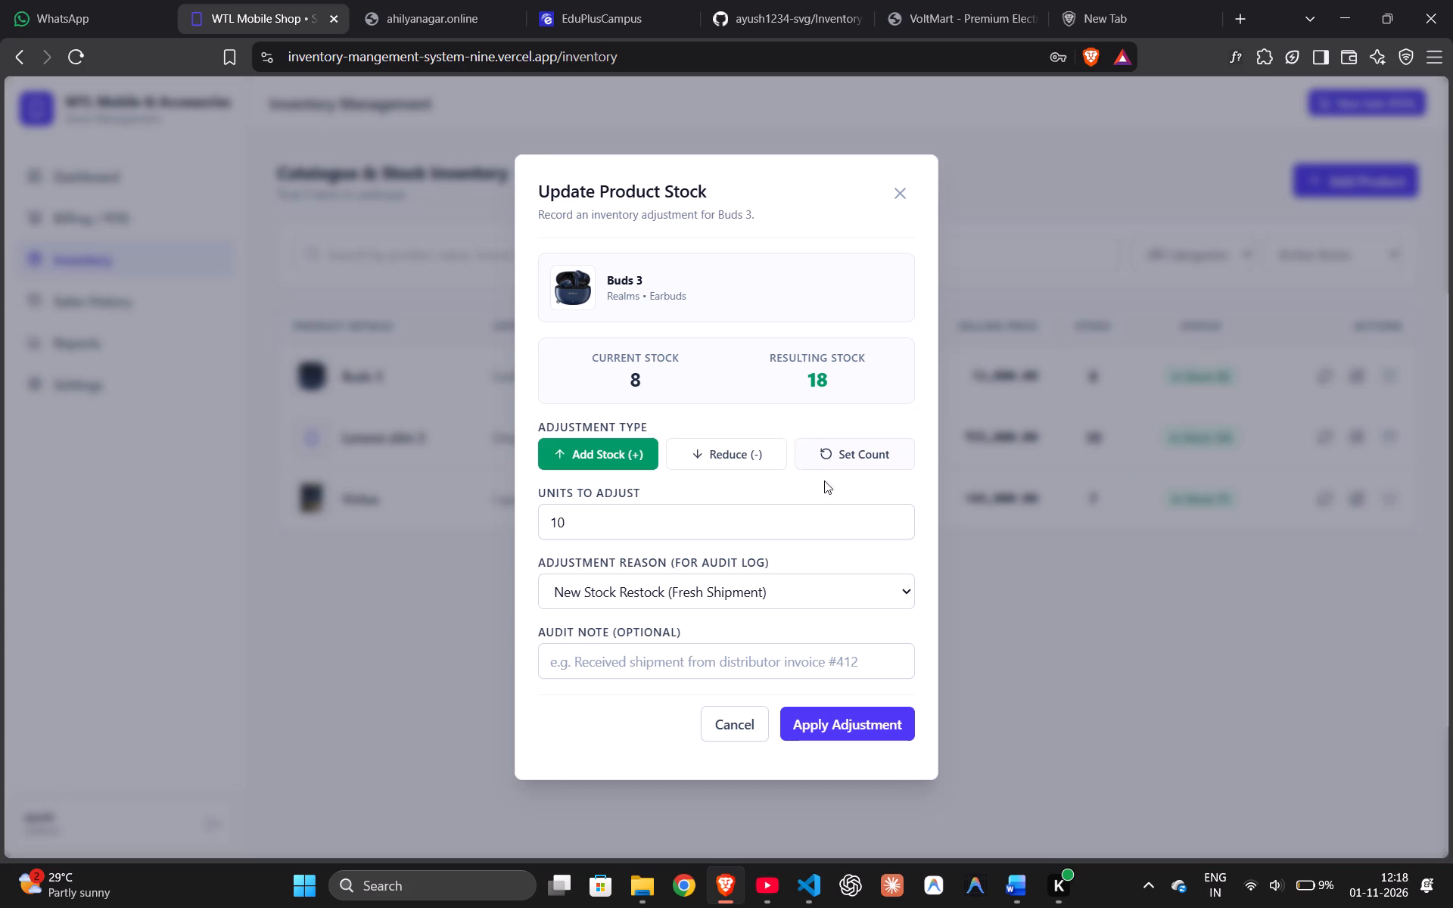
scroll(814, 503, "up", 4)
left_click(901, 200)
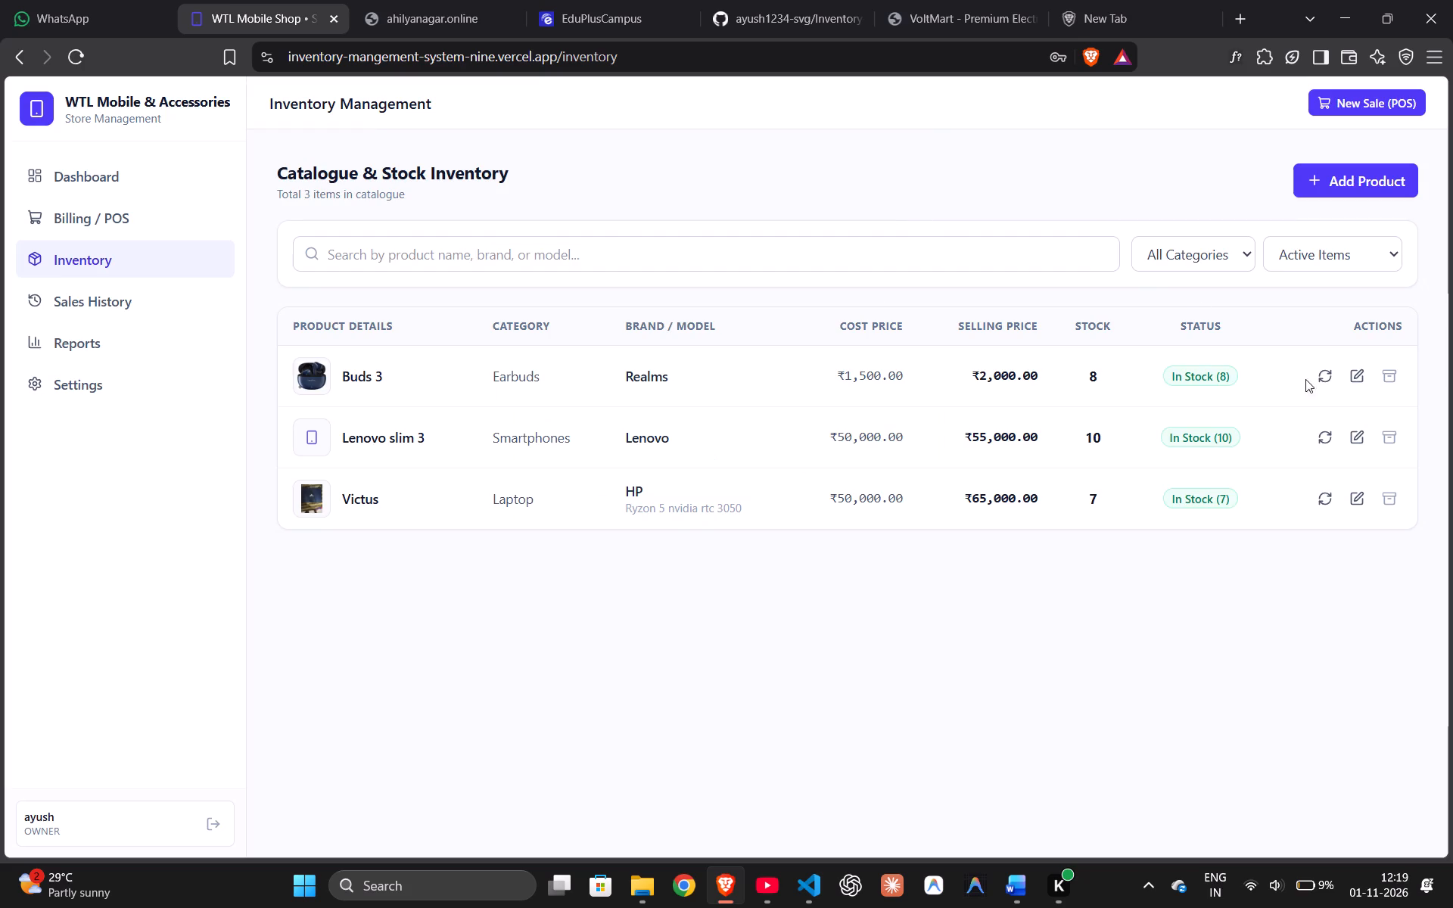
View the editable product details of Buds 3 and close them without saving.
left_click(1352, 375)
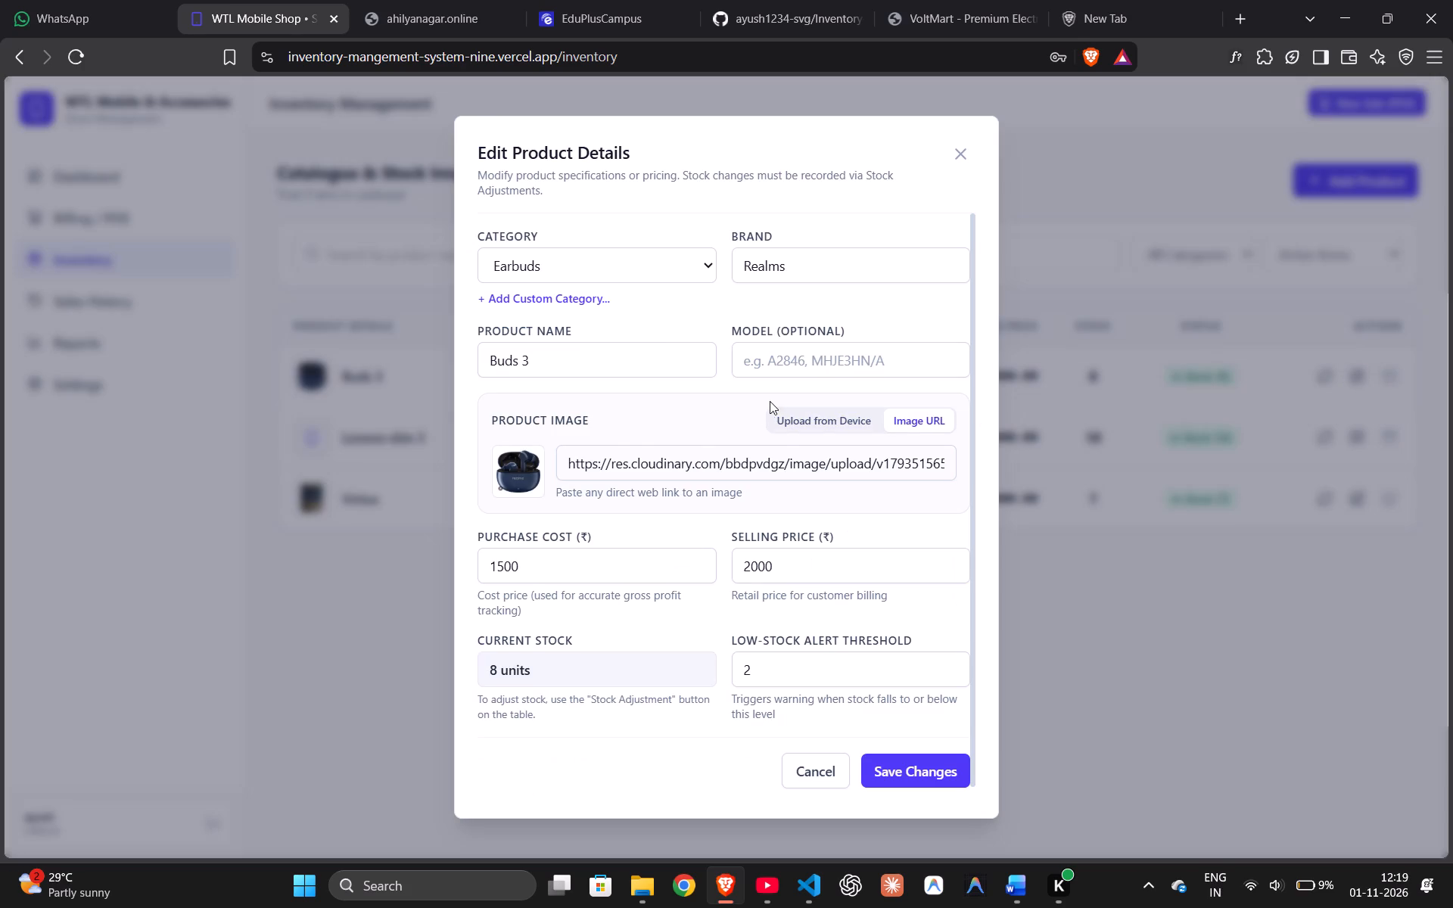
left_click(947, 149)
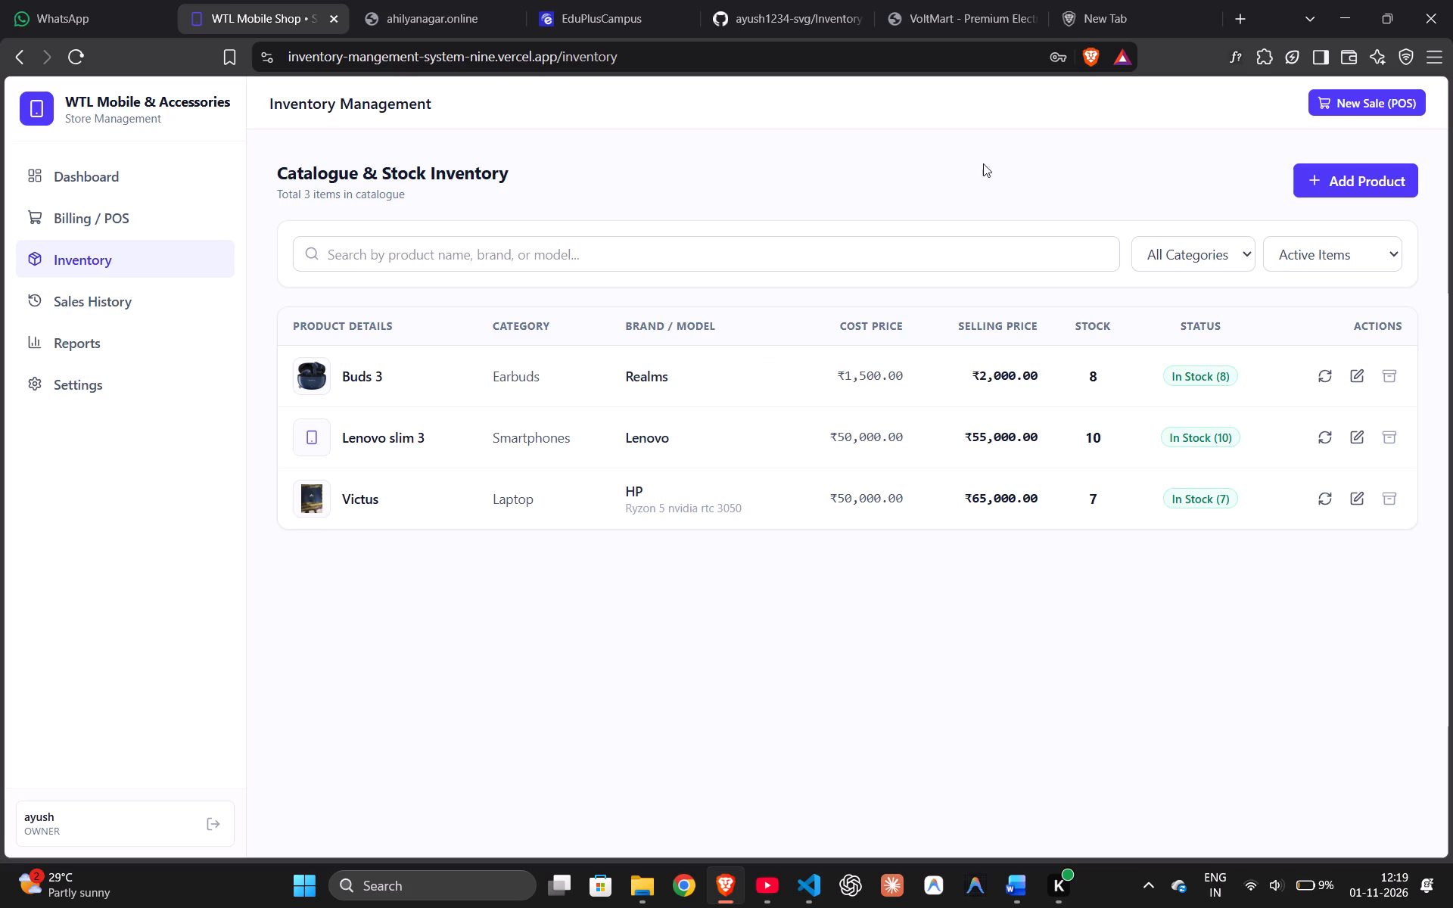
Start a new sale with one Buds 3, complete it with UPI / QR payment, and close the generated invoice.
left_click(1381, 110)
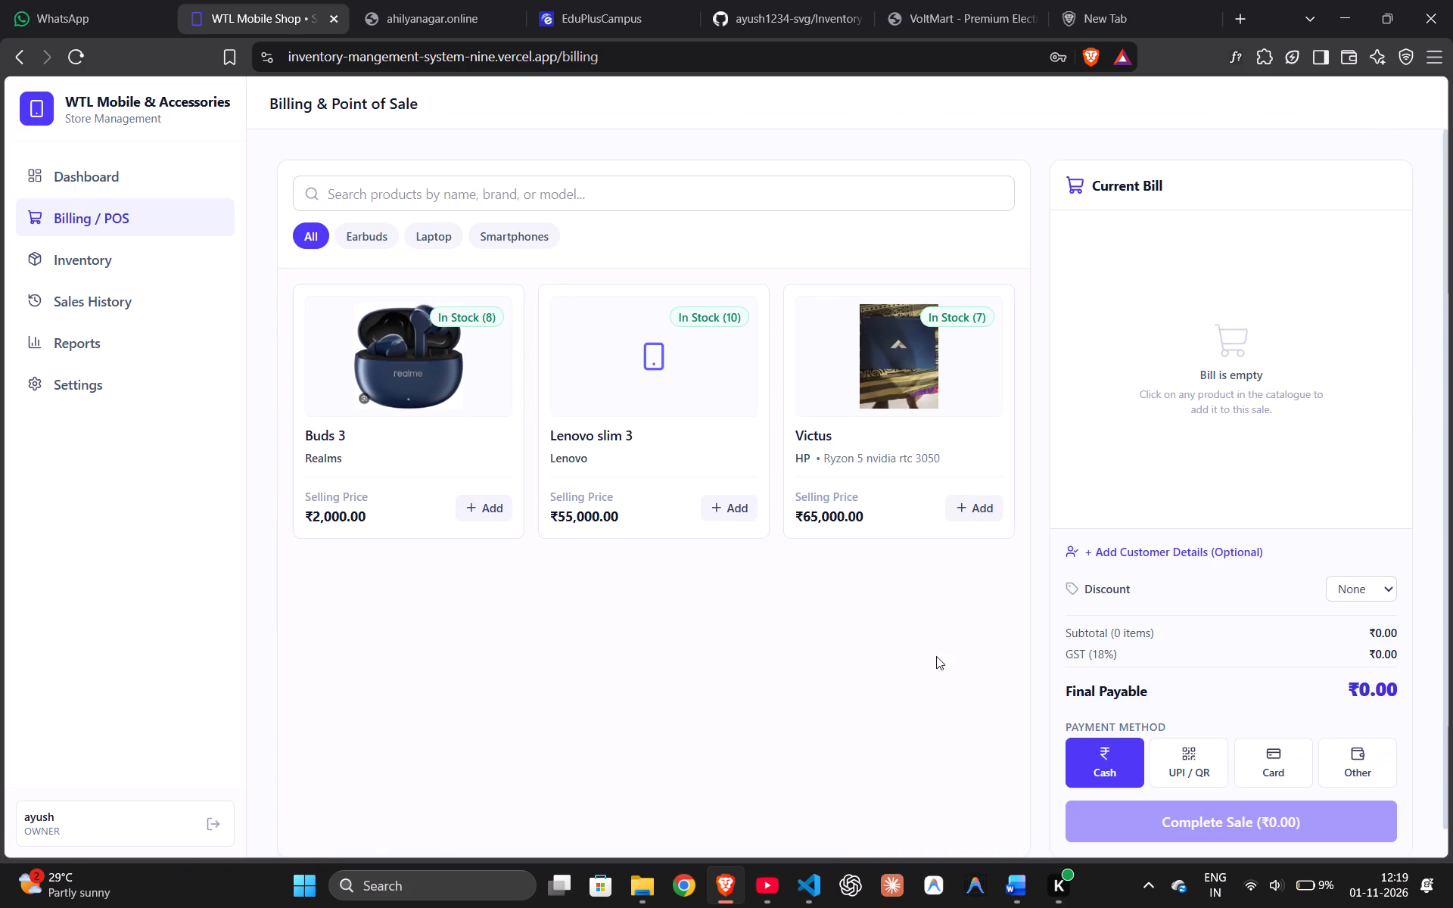
left_click(471, 506)
left_click(1202, 781)
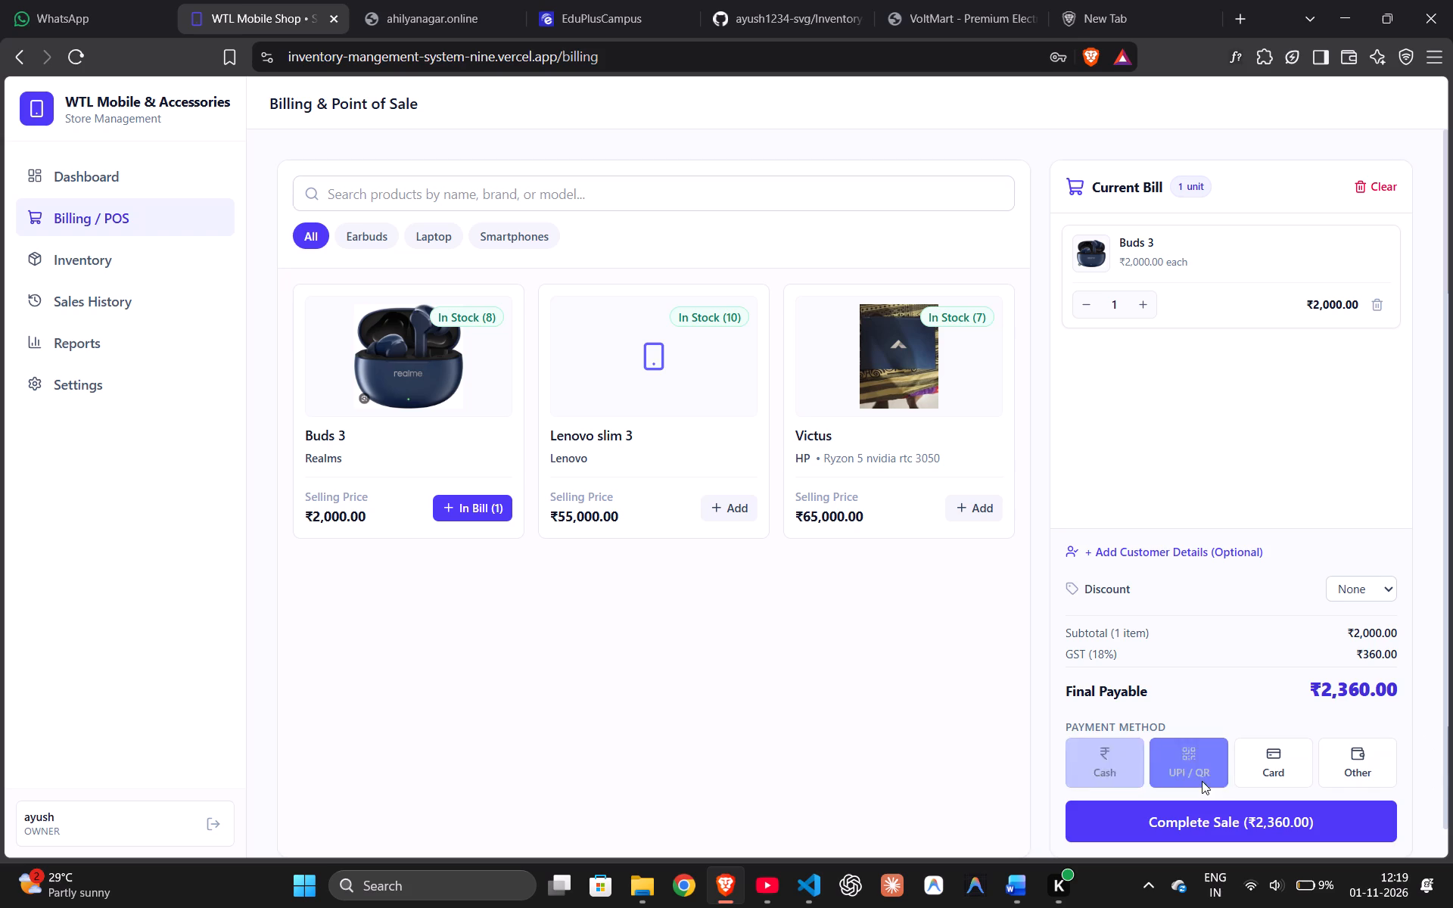
left_click(1212, 822)
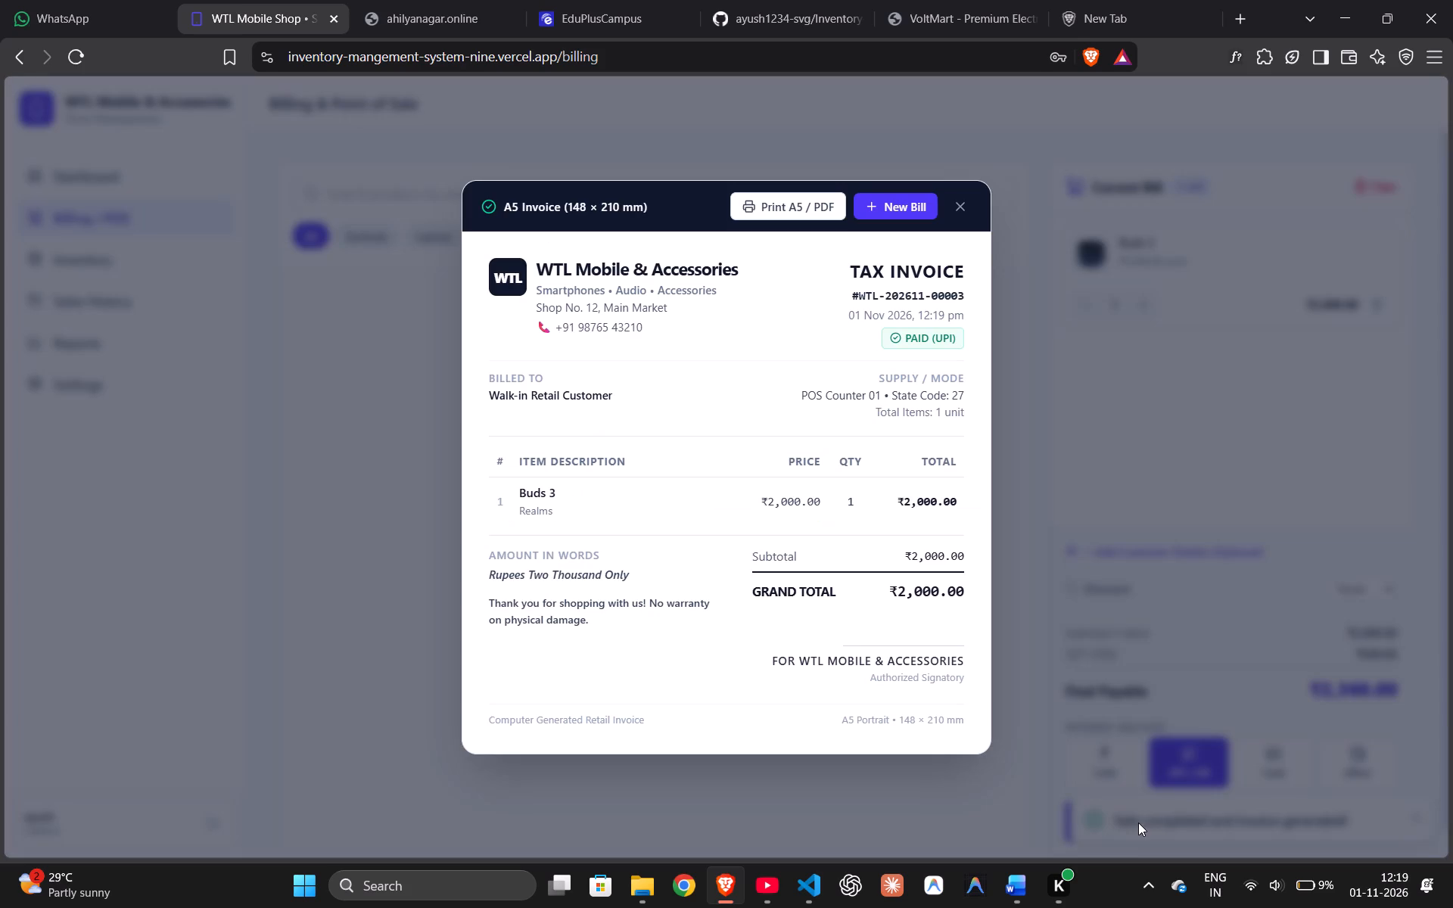
scroll(789, 484, "down", 6)
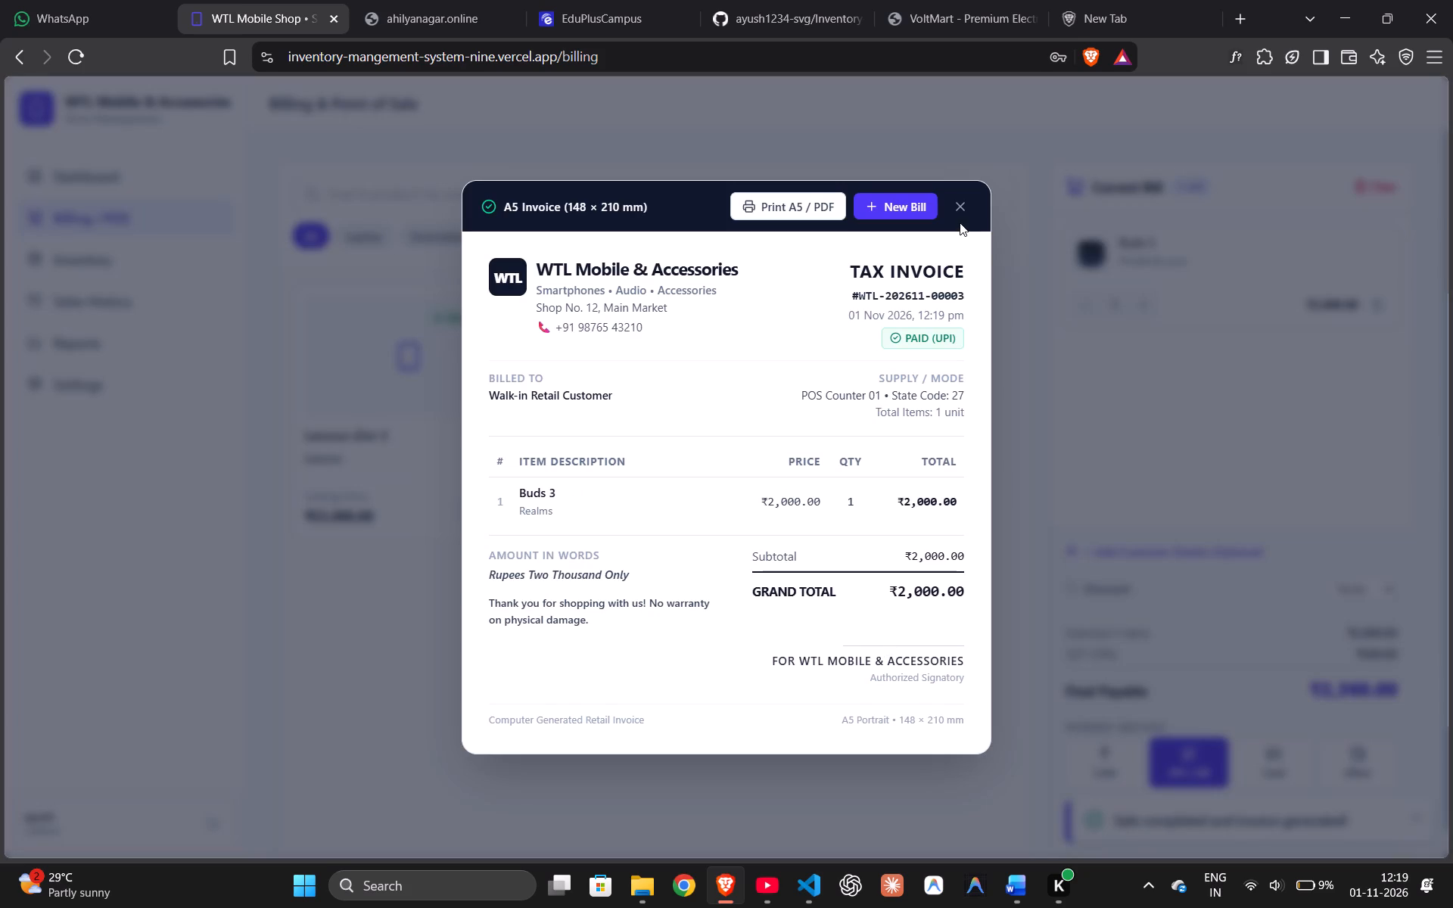
left_click(960, 222)
left_click(960, 201)
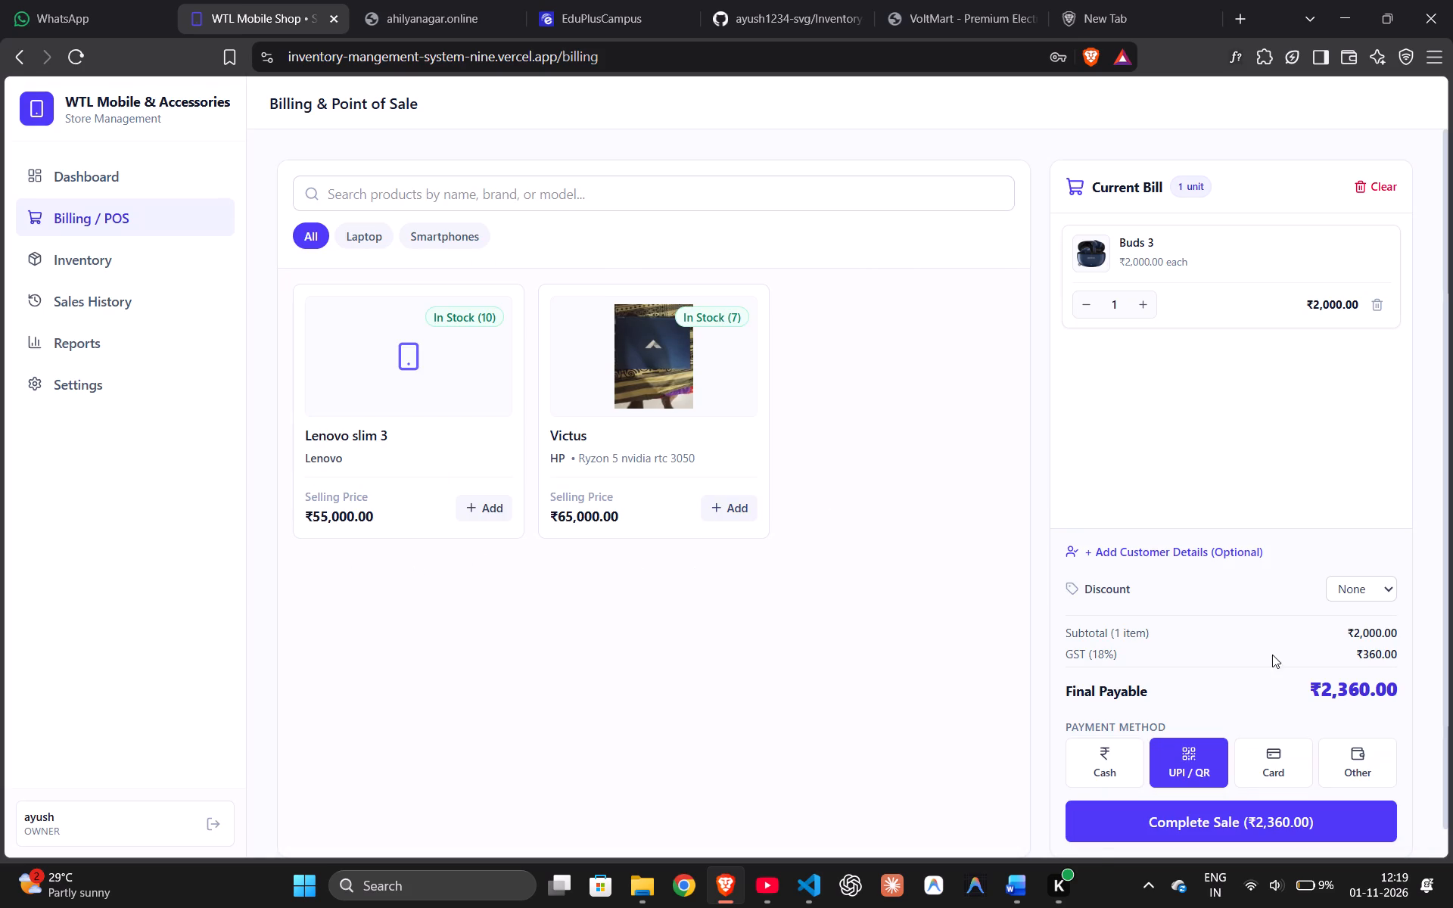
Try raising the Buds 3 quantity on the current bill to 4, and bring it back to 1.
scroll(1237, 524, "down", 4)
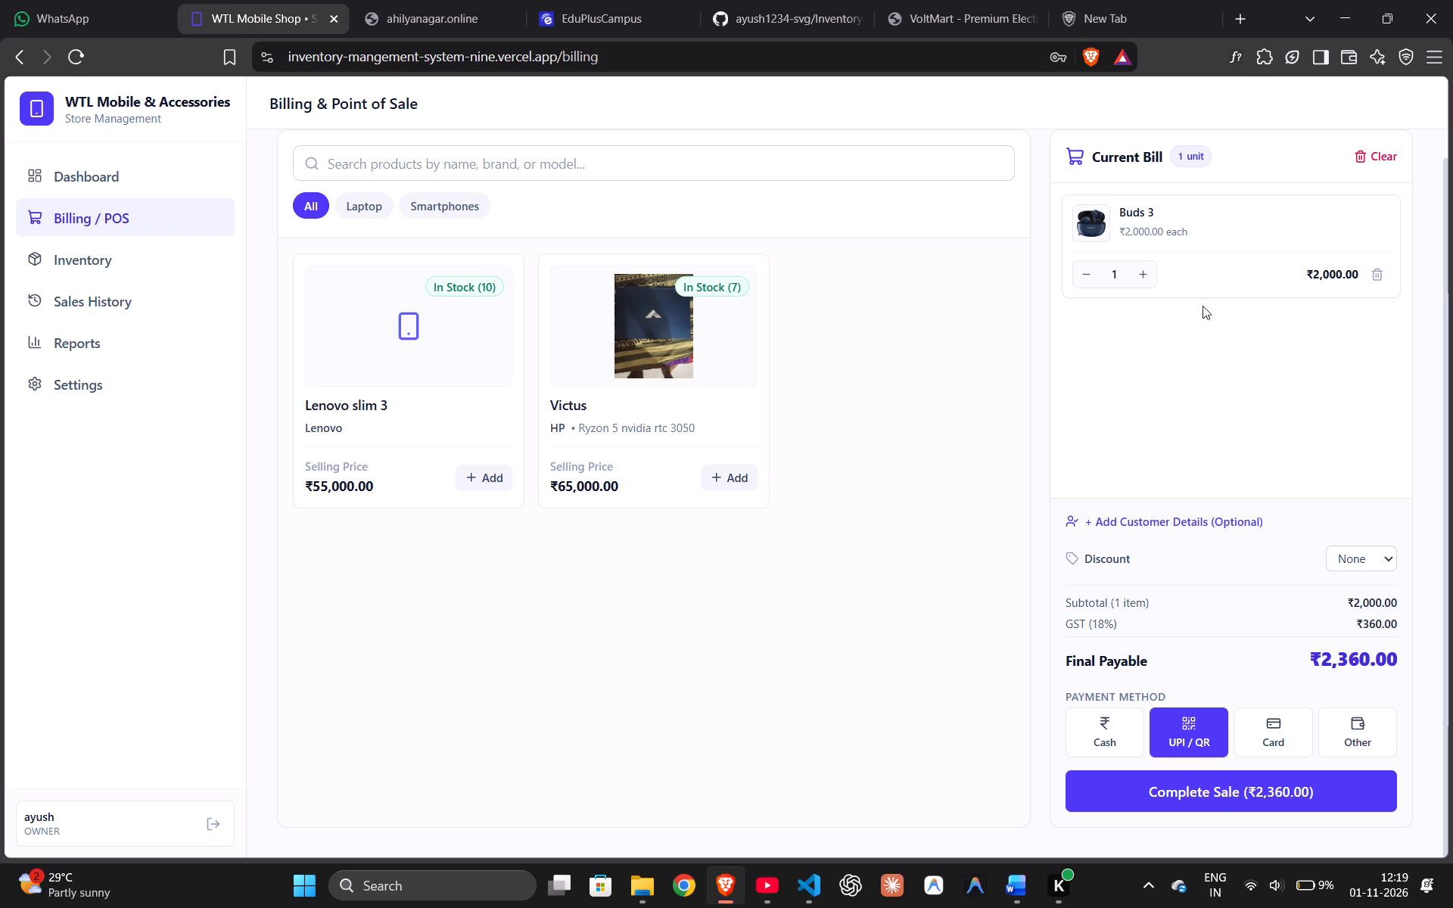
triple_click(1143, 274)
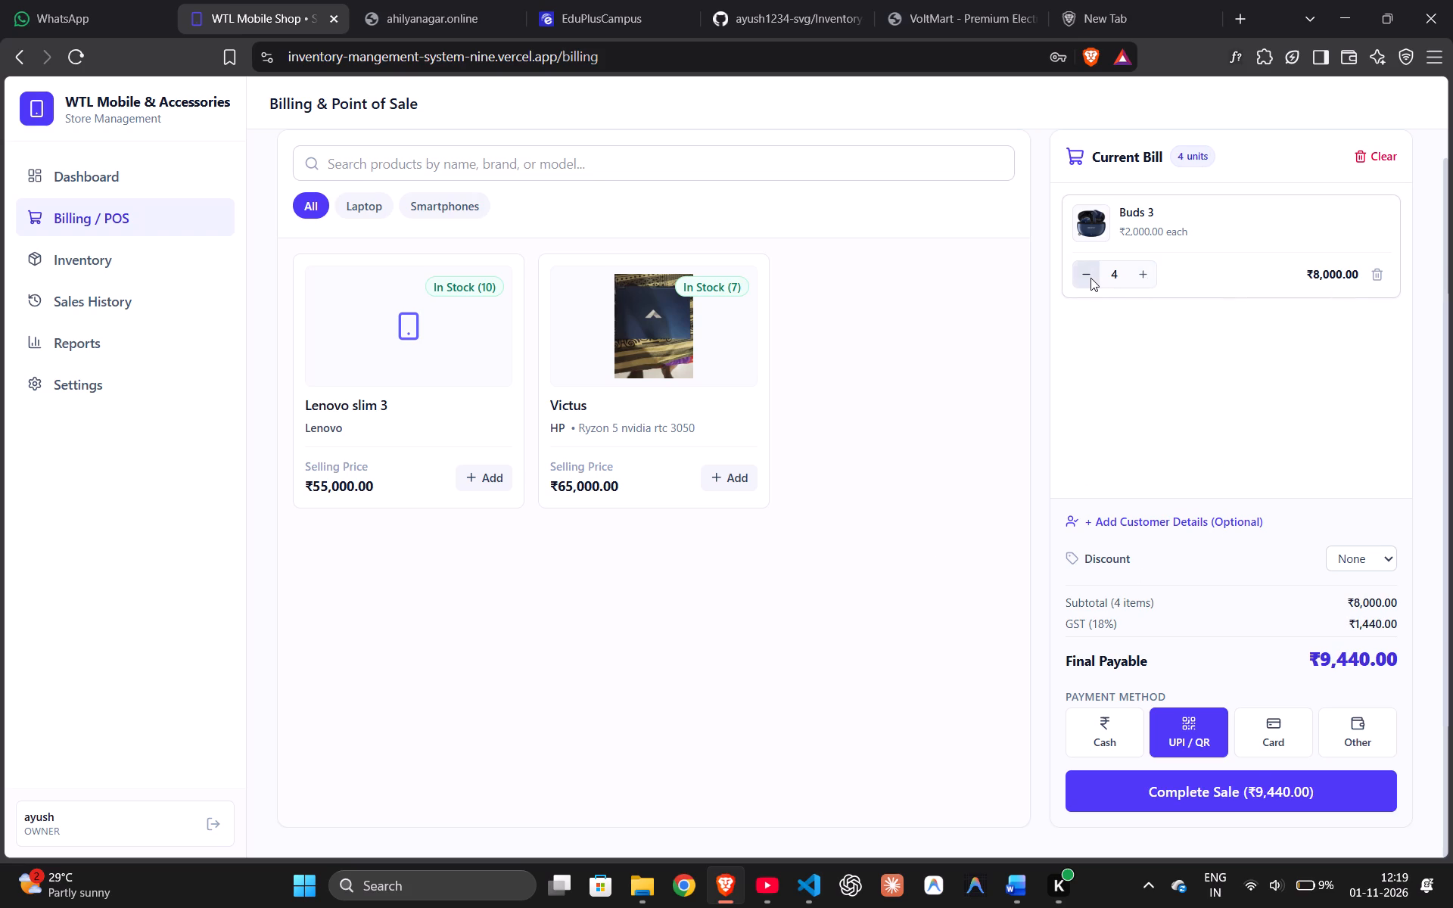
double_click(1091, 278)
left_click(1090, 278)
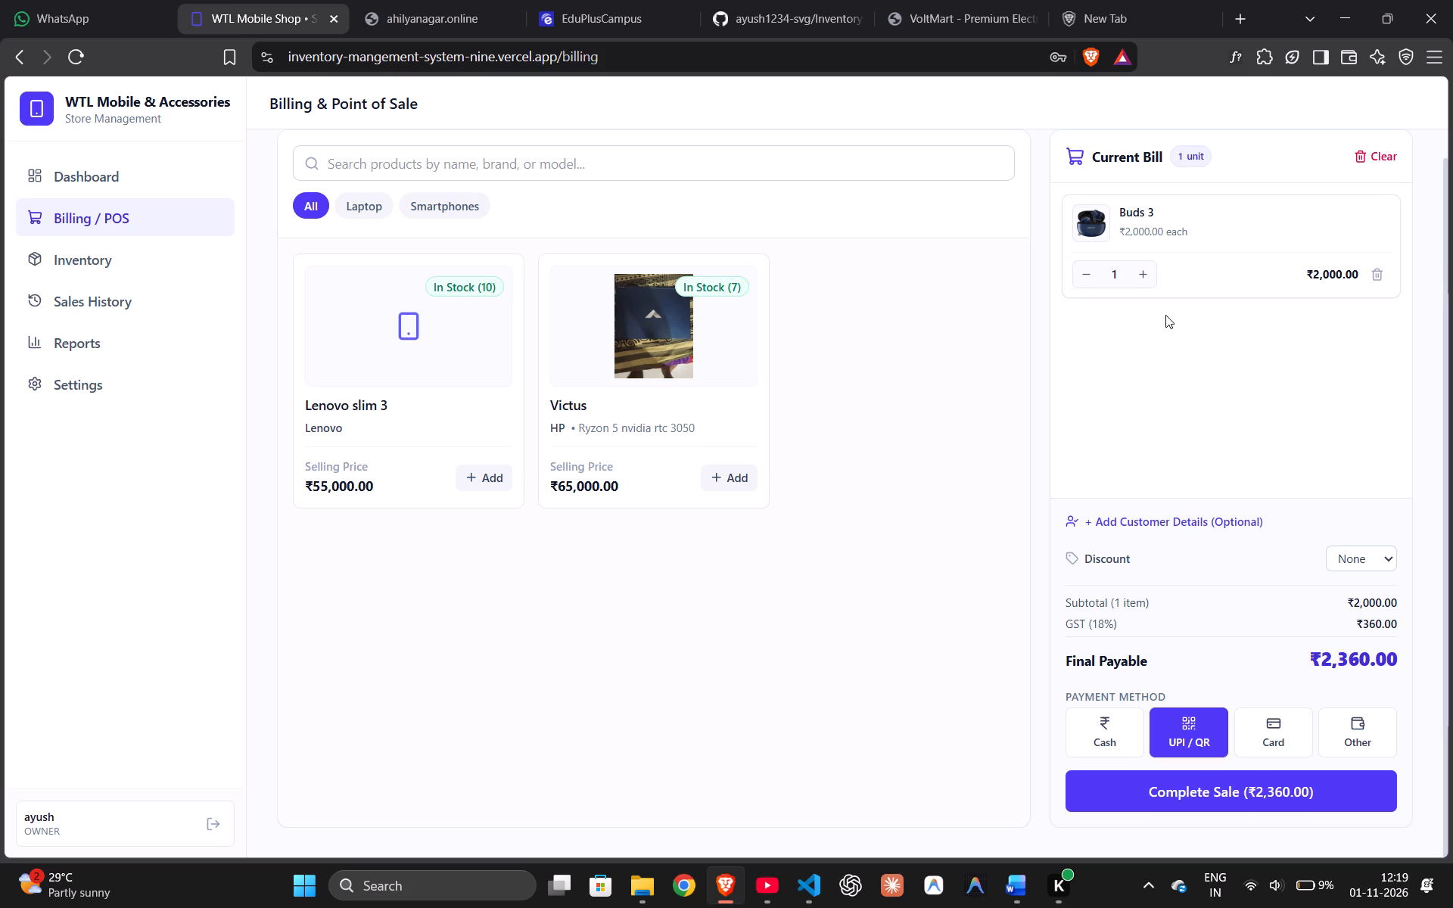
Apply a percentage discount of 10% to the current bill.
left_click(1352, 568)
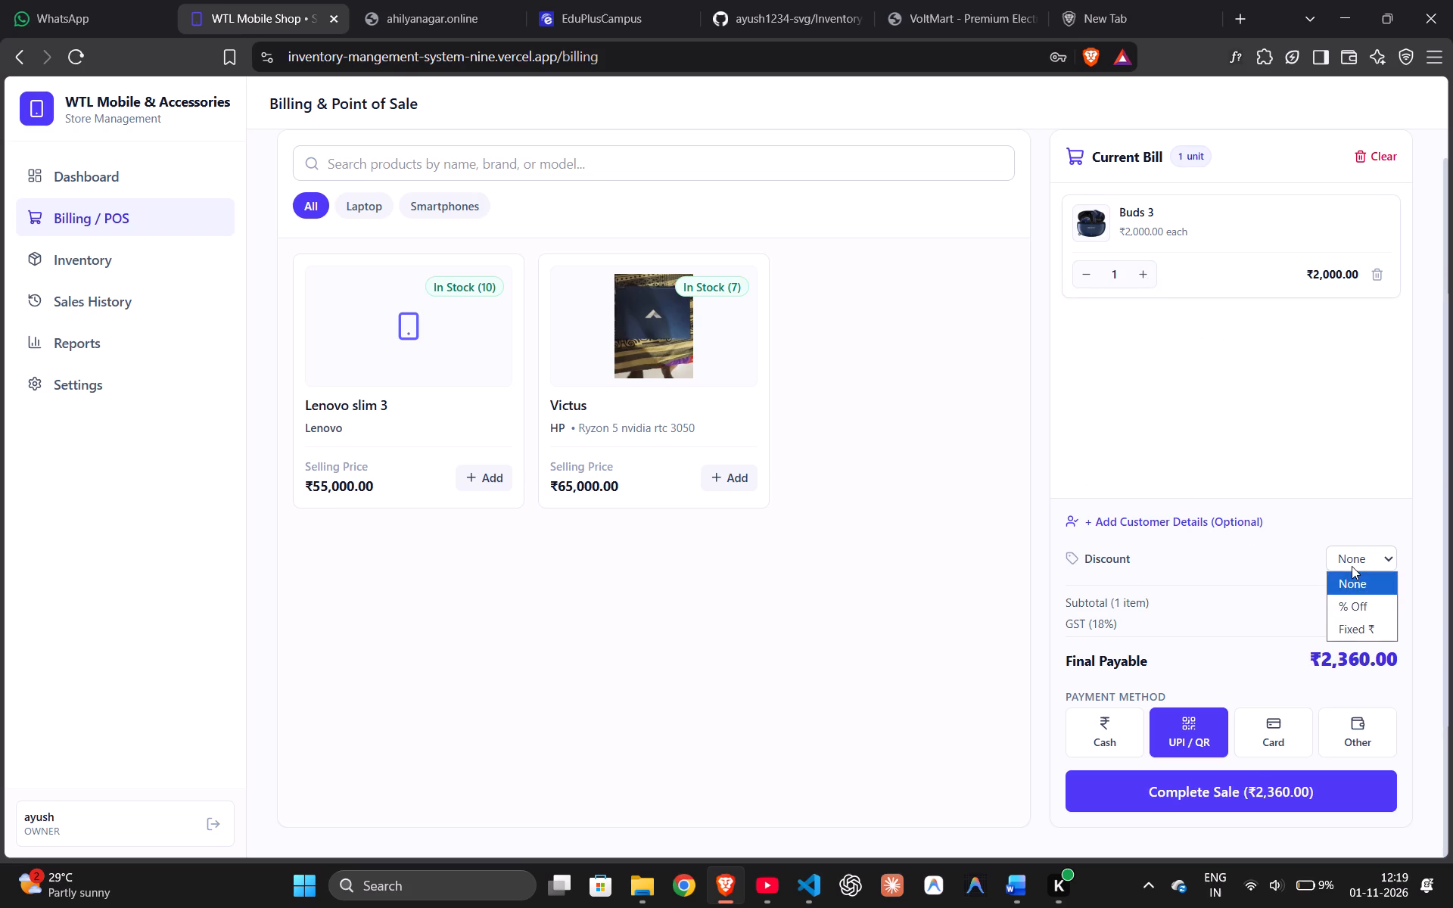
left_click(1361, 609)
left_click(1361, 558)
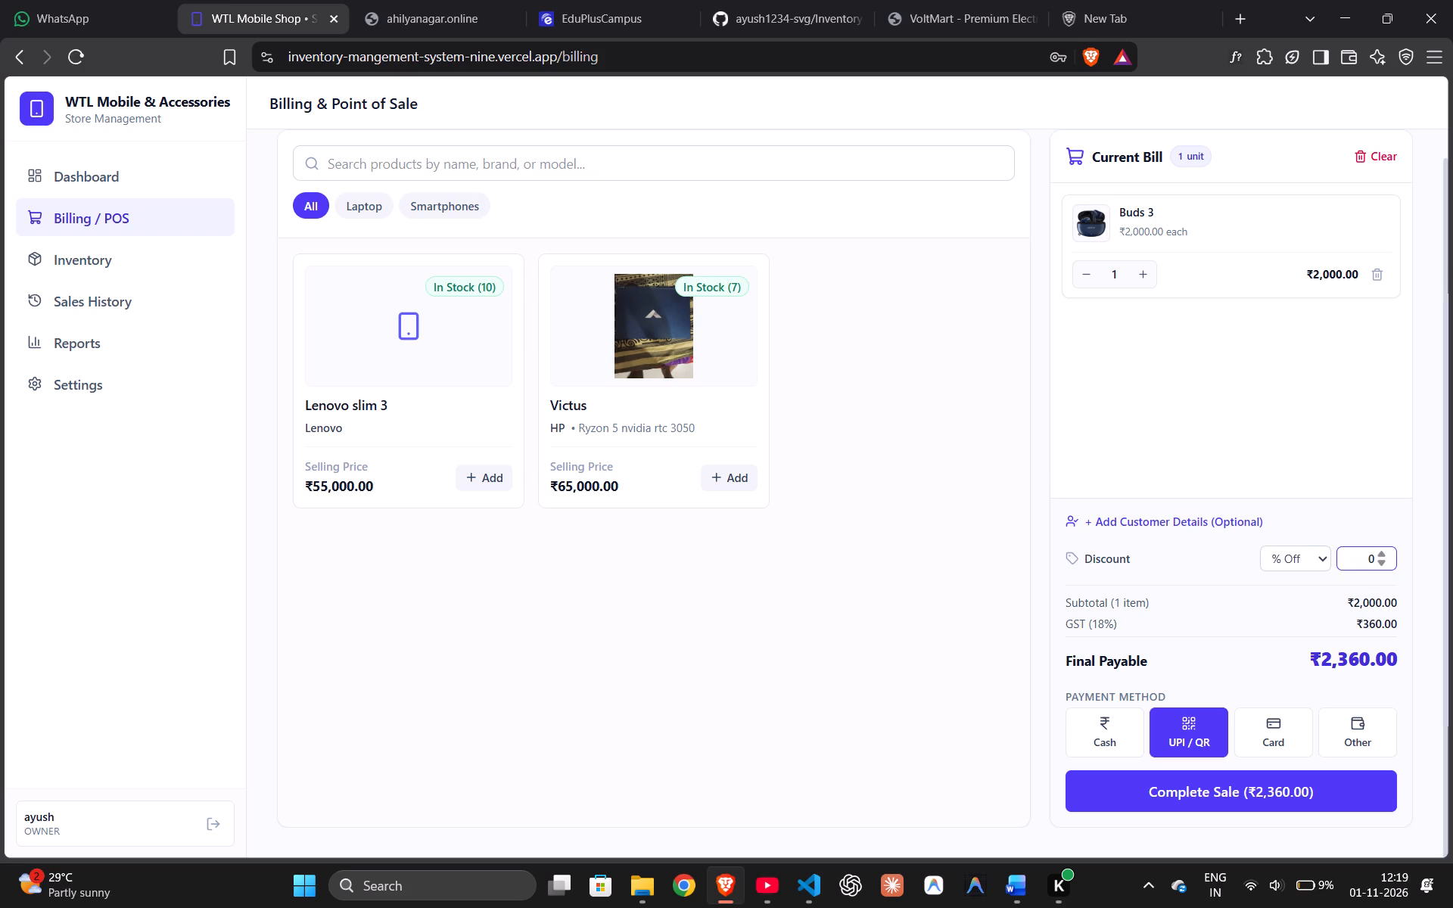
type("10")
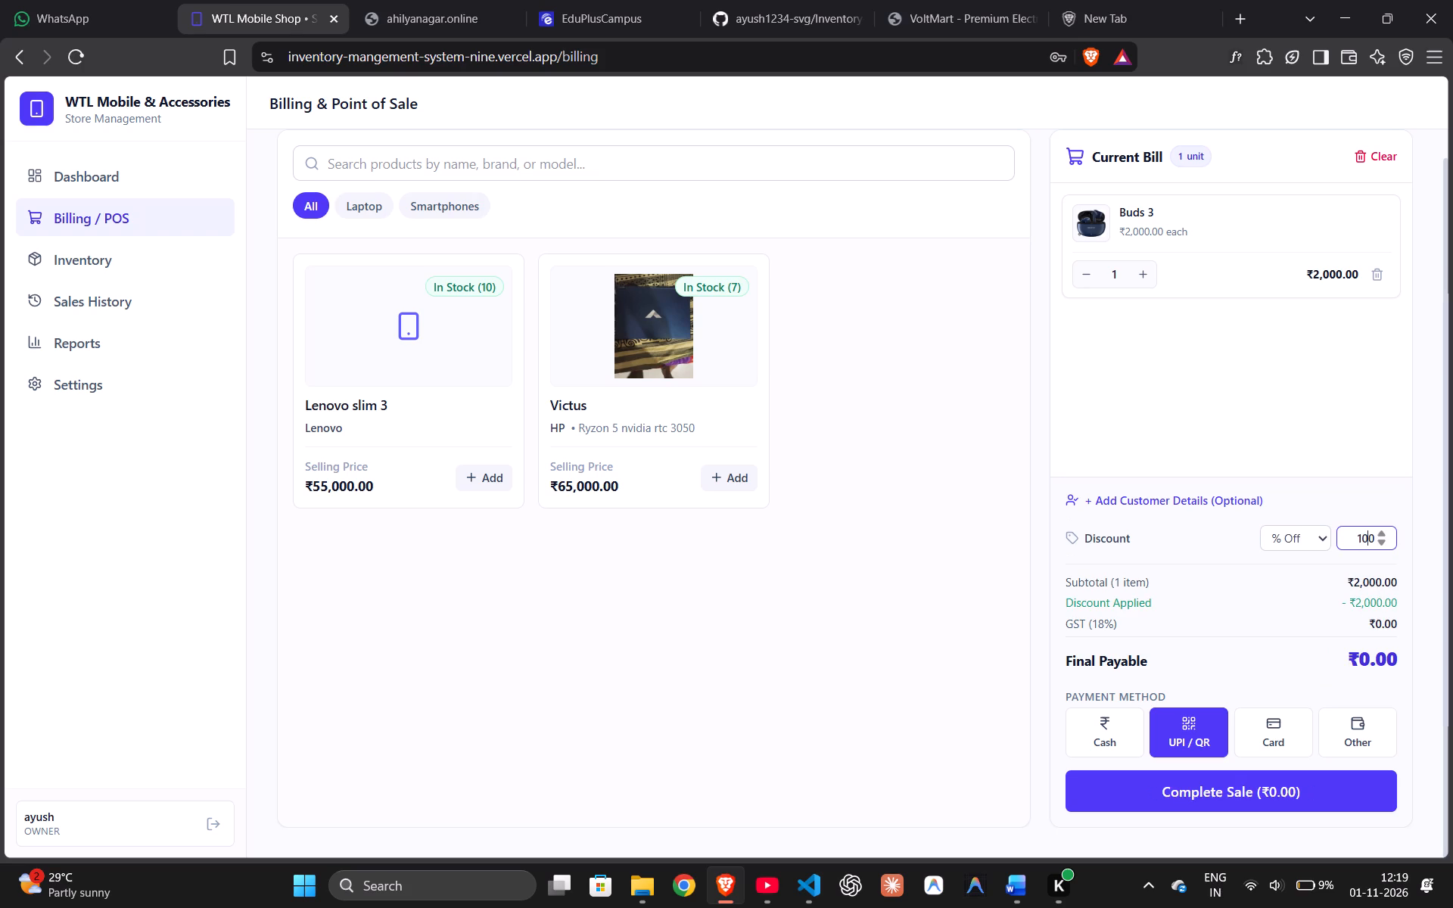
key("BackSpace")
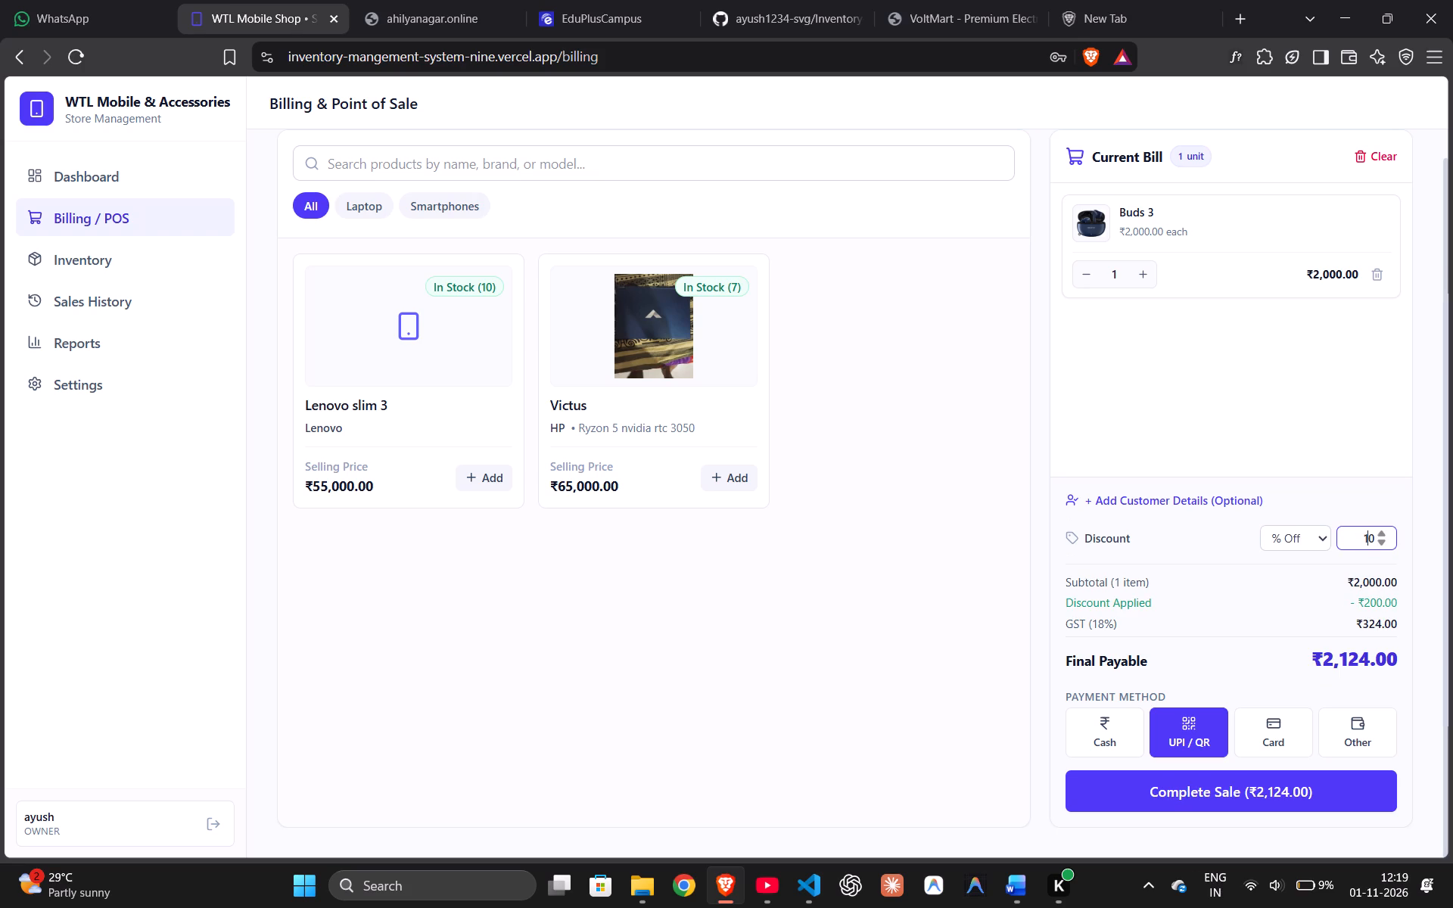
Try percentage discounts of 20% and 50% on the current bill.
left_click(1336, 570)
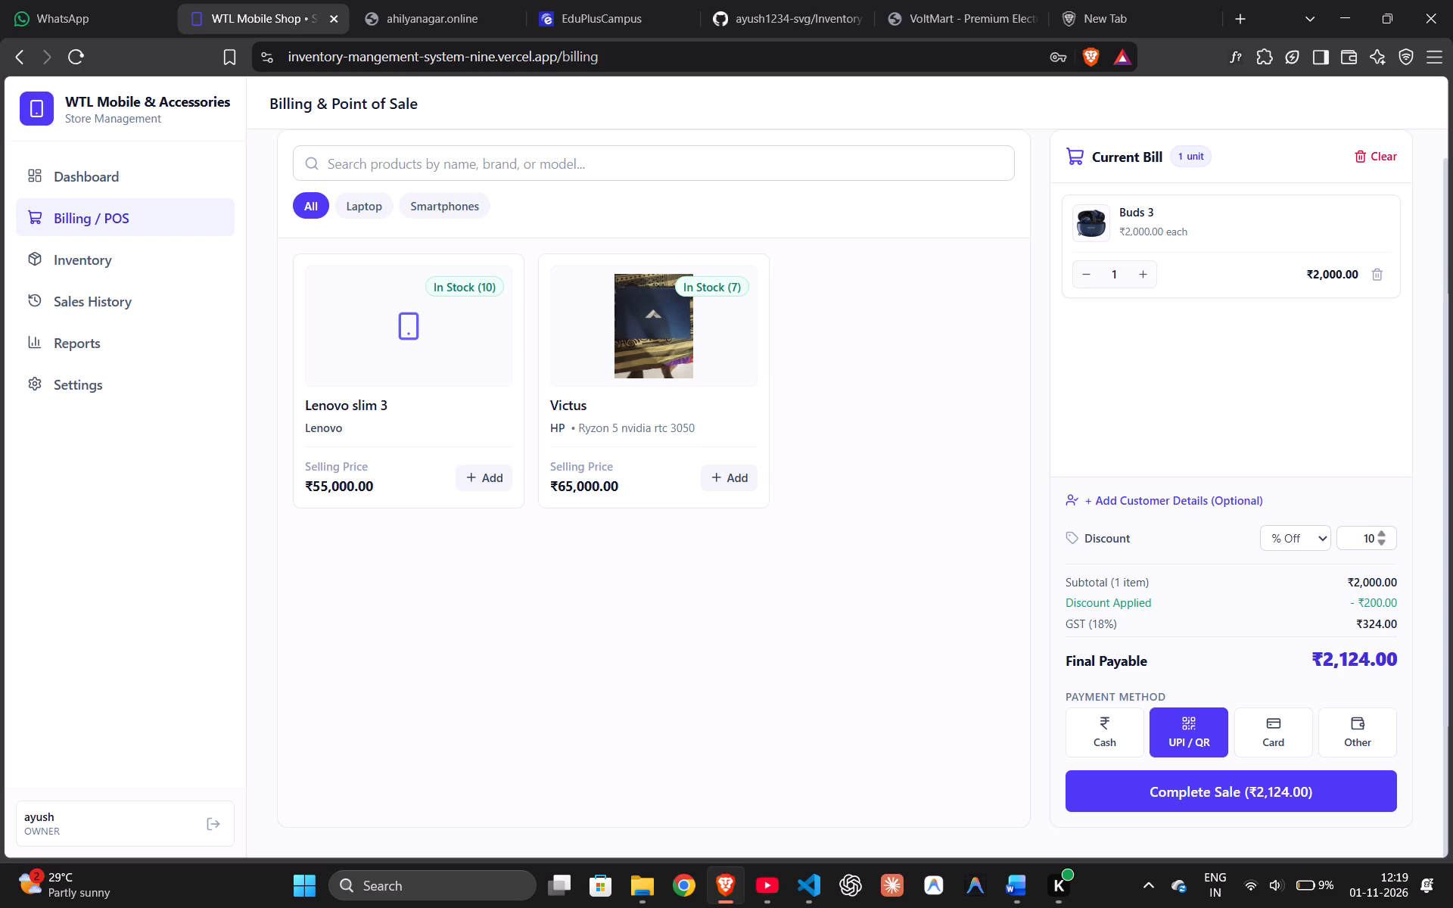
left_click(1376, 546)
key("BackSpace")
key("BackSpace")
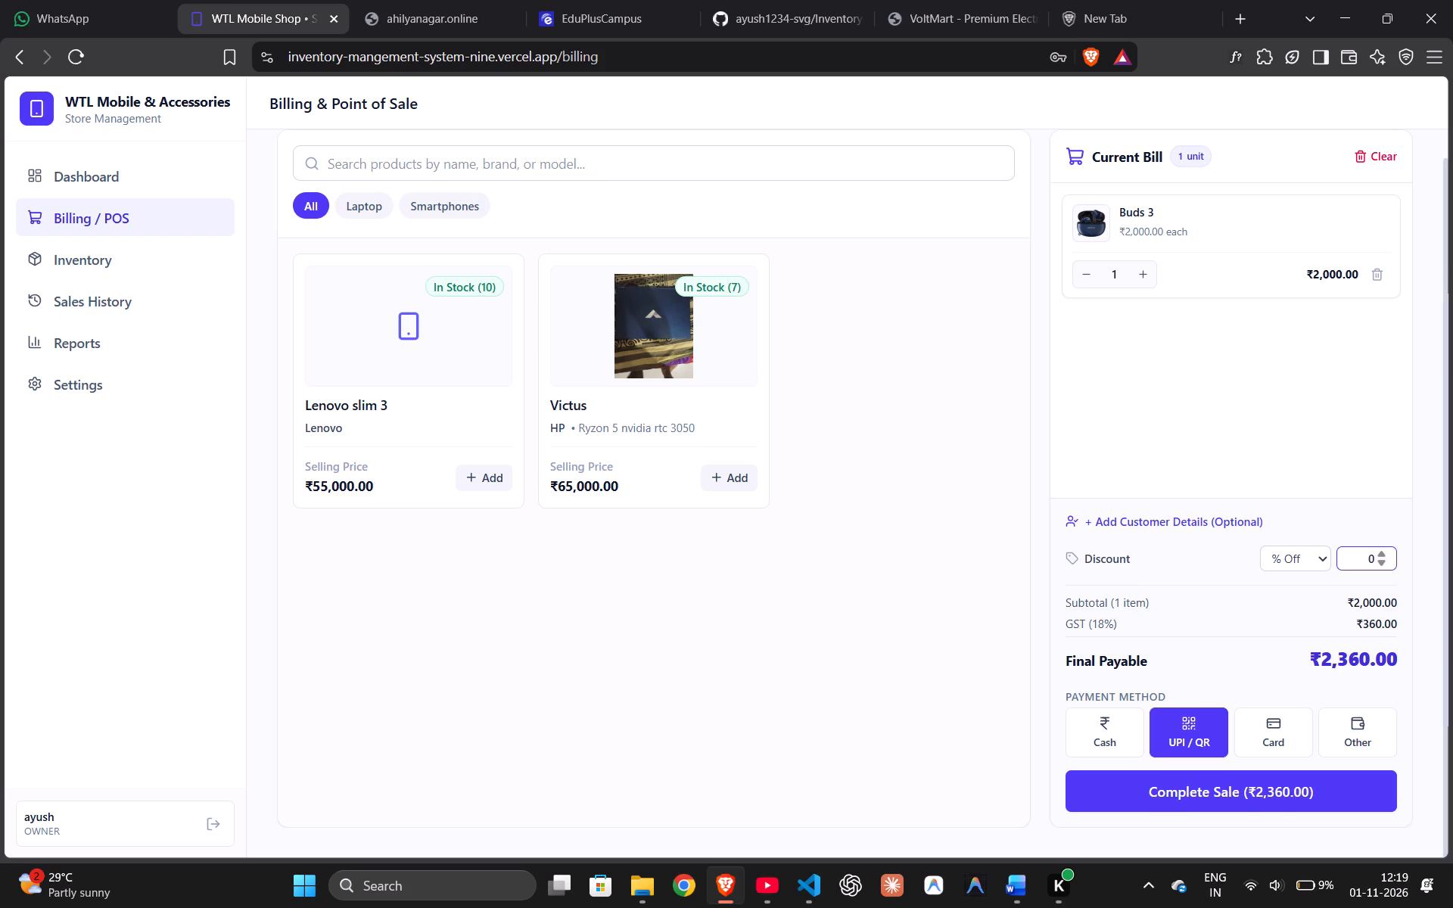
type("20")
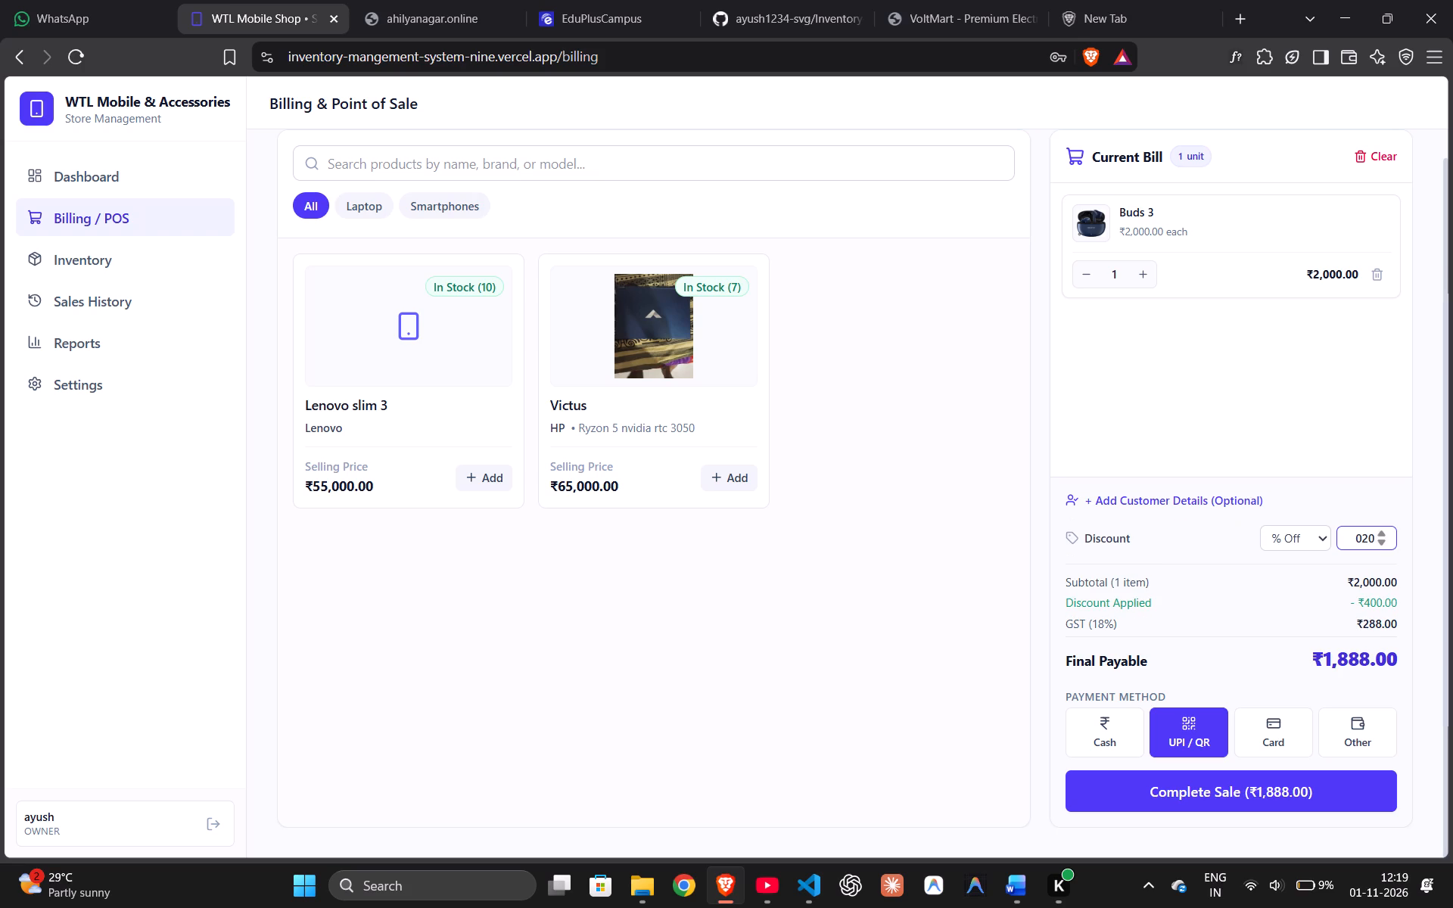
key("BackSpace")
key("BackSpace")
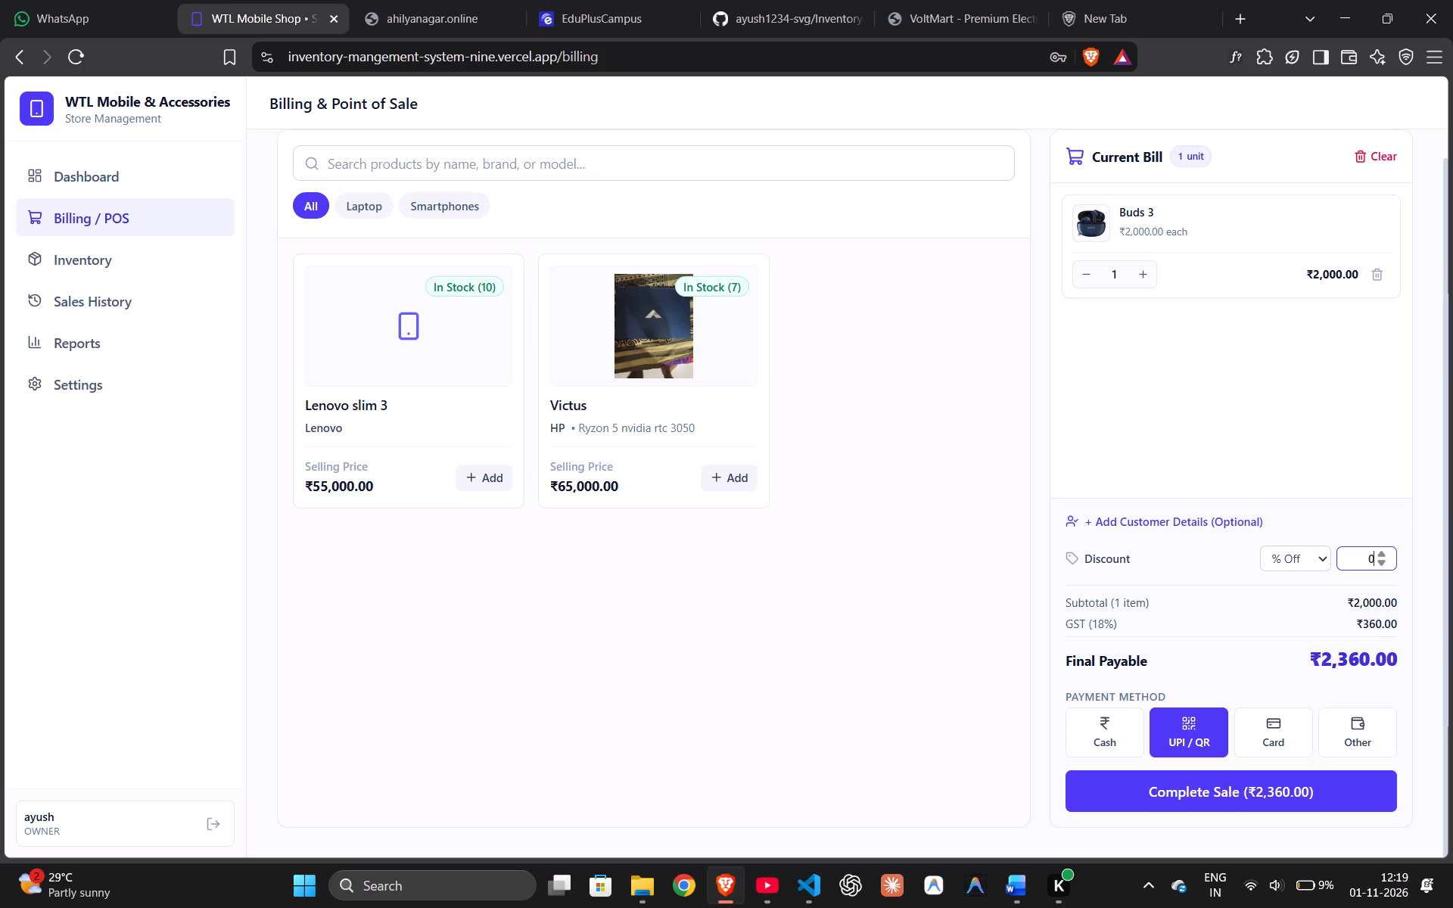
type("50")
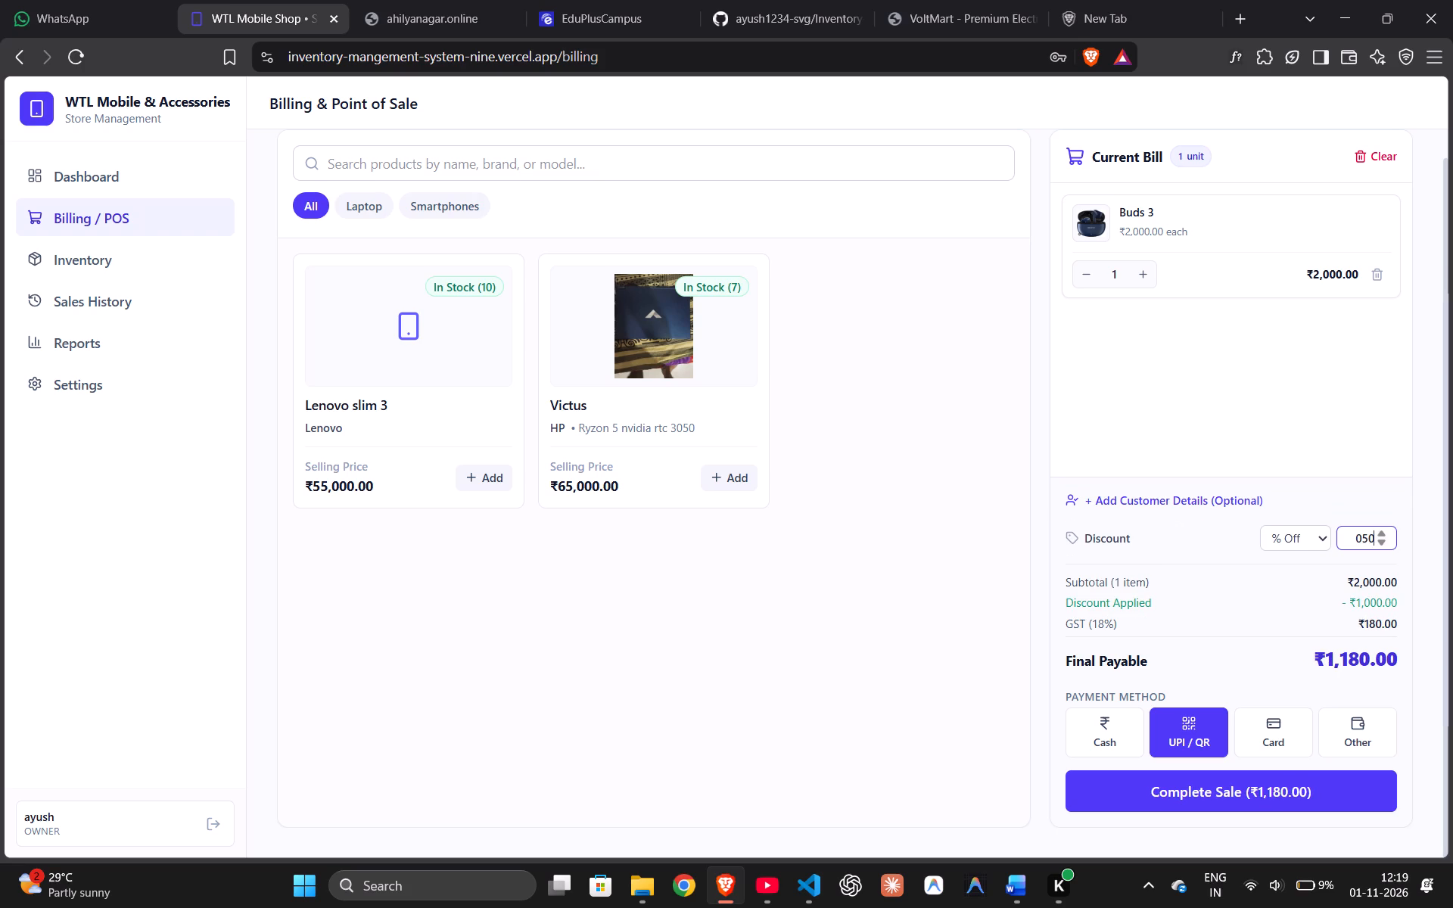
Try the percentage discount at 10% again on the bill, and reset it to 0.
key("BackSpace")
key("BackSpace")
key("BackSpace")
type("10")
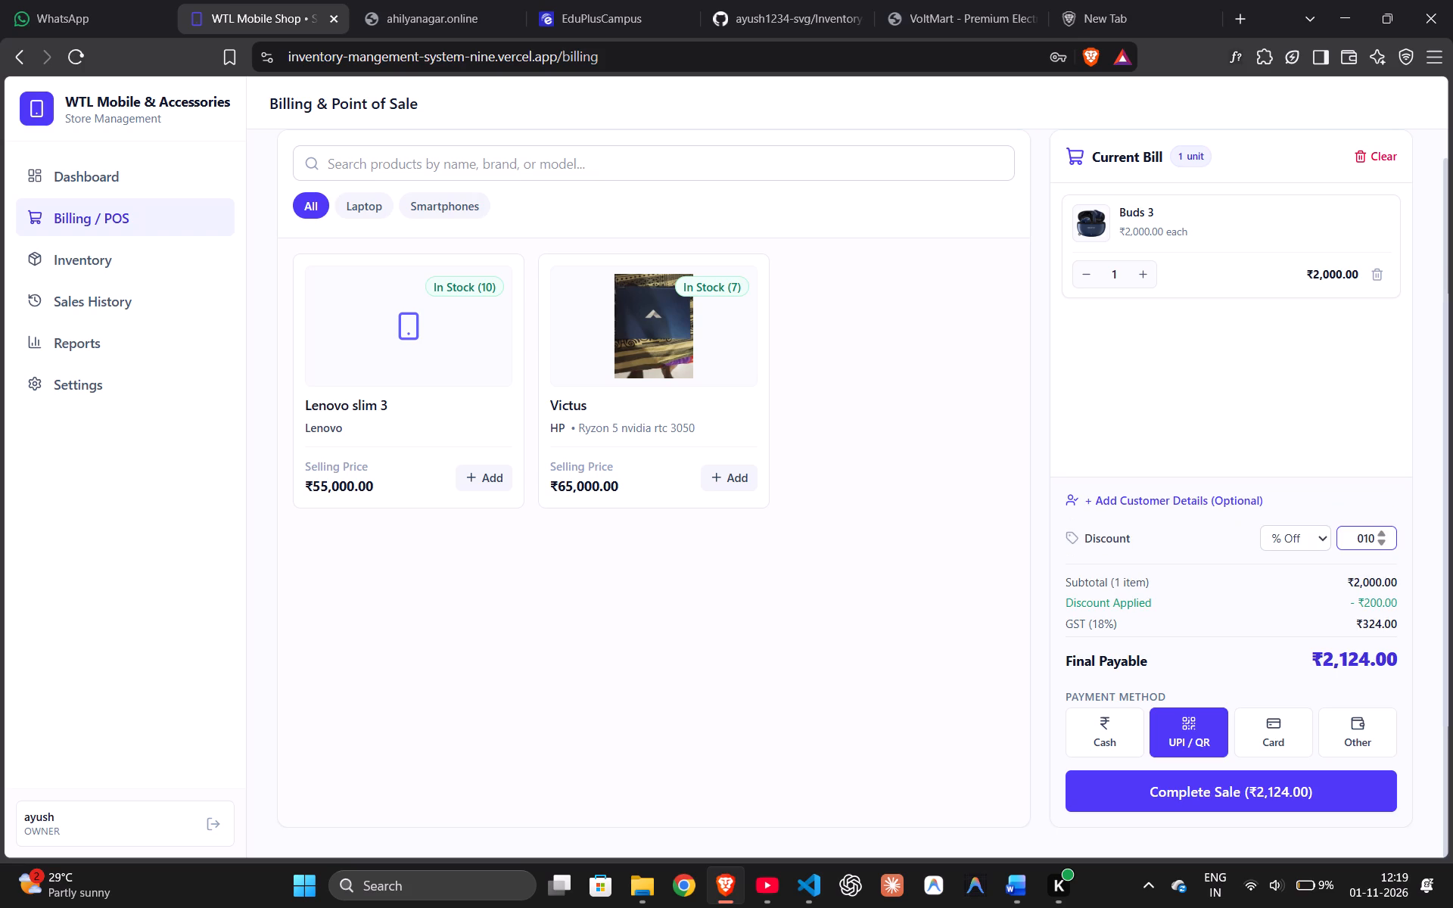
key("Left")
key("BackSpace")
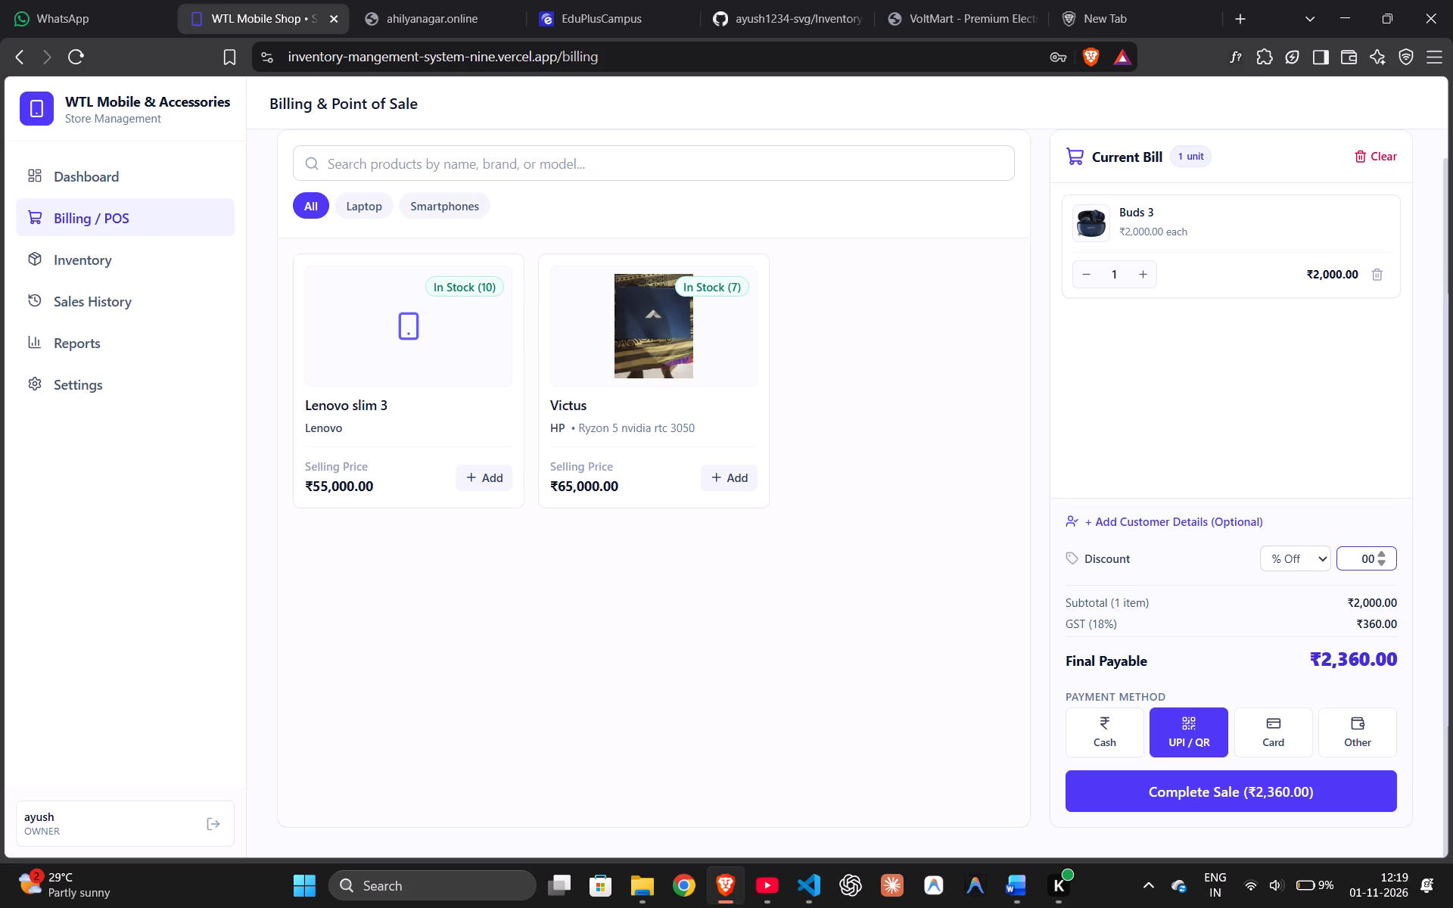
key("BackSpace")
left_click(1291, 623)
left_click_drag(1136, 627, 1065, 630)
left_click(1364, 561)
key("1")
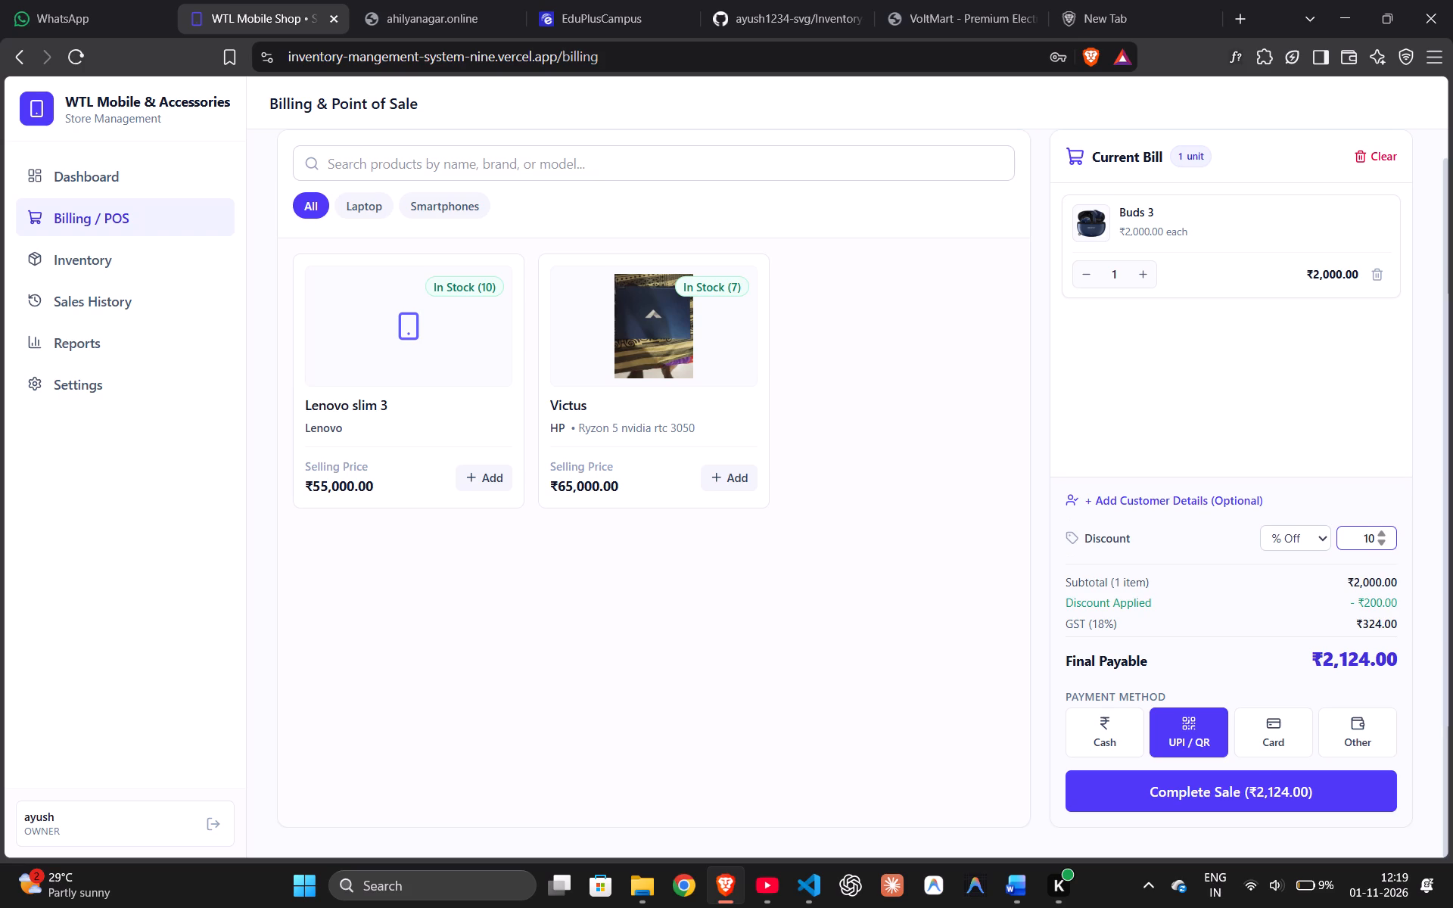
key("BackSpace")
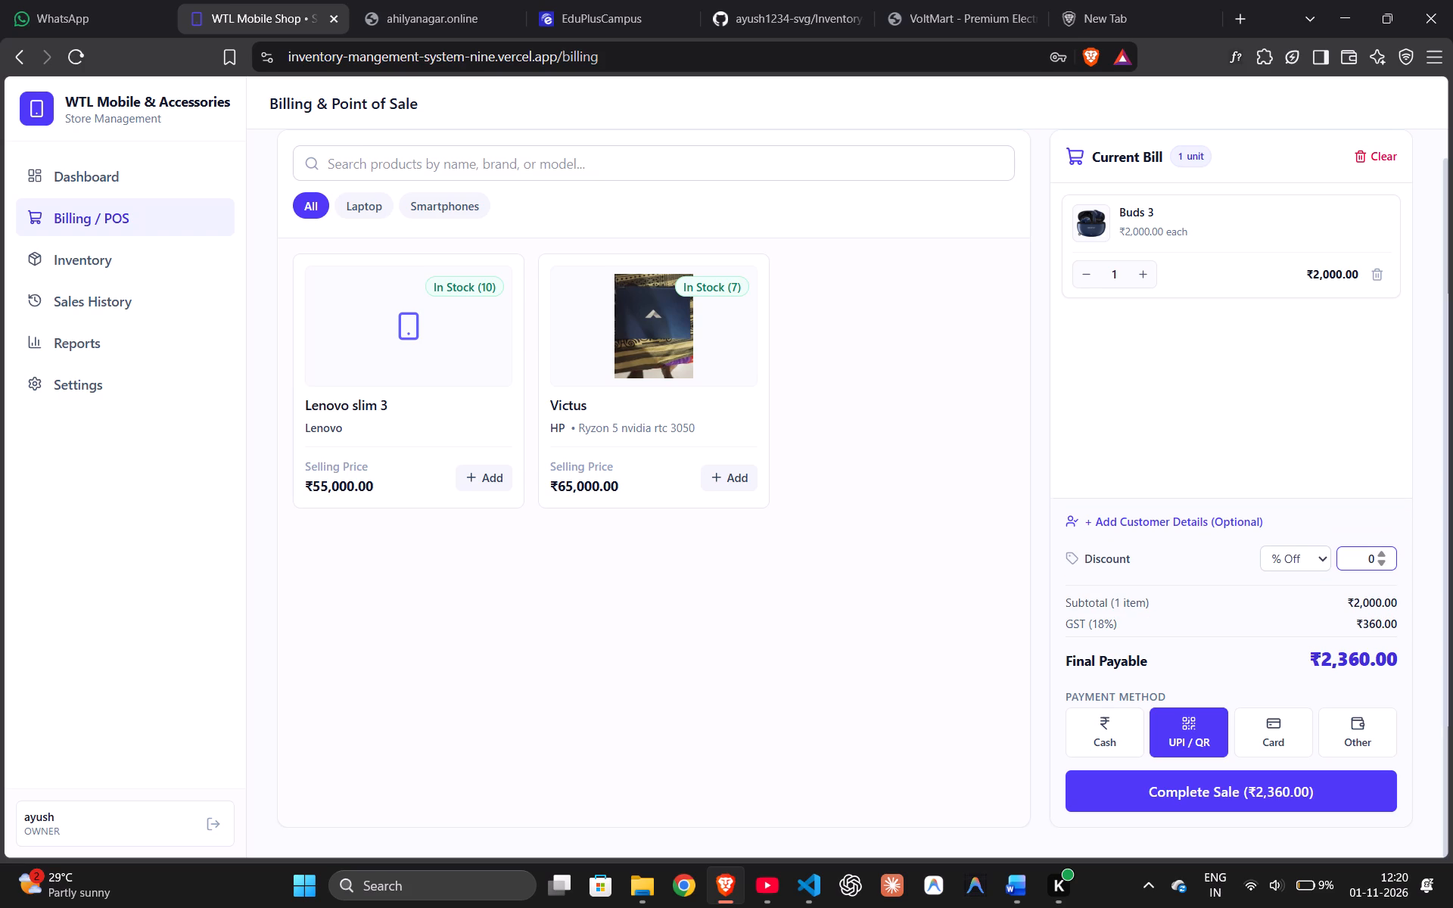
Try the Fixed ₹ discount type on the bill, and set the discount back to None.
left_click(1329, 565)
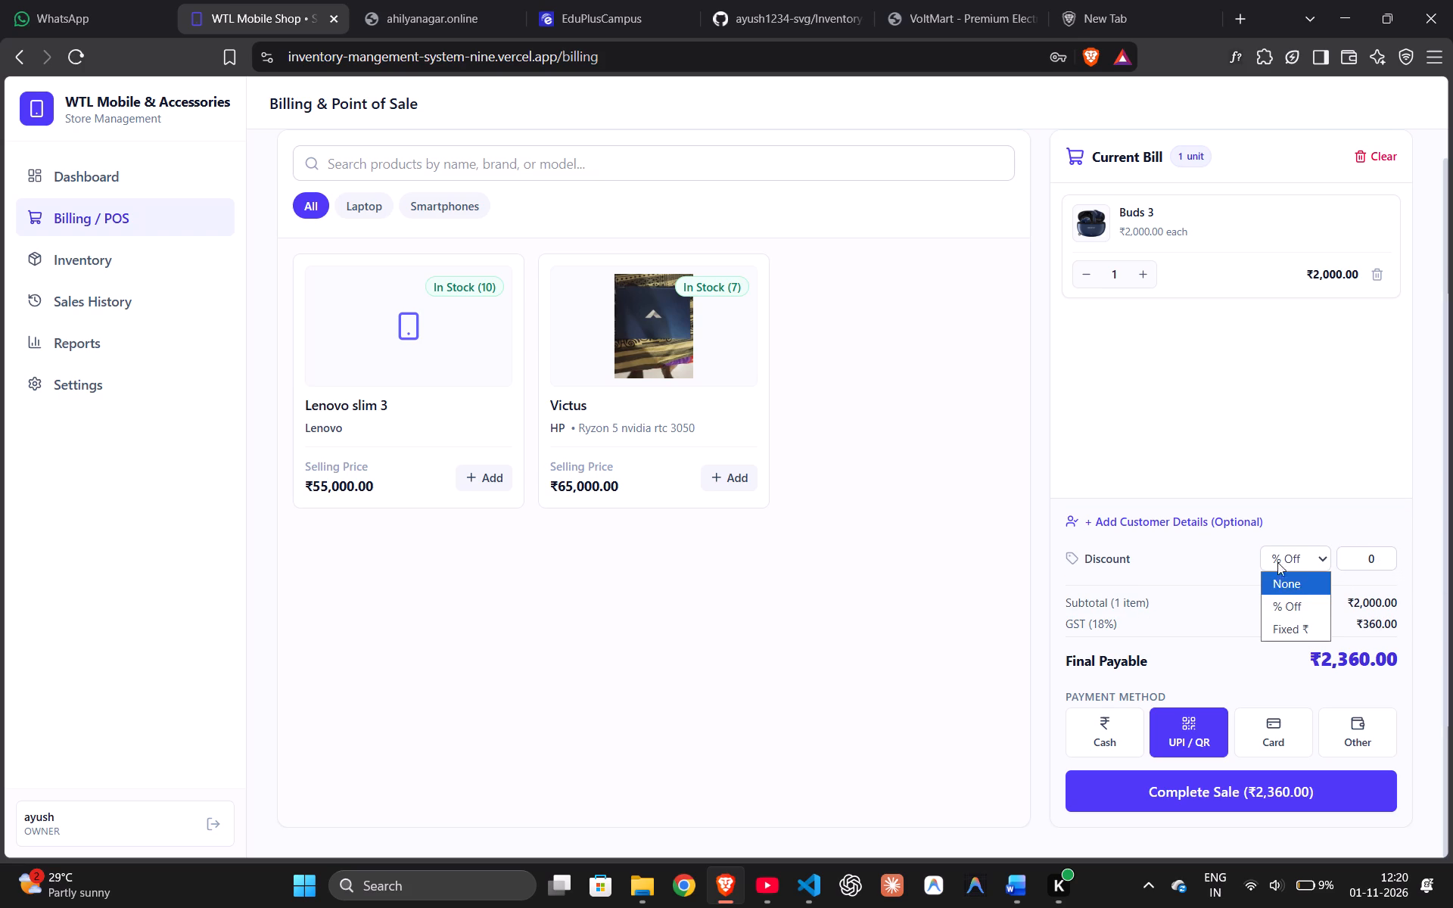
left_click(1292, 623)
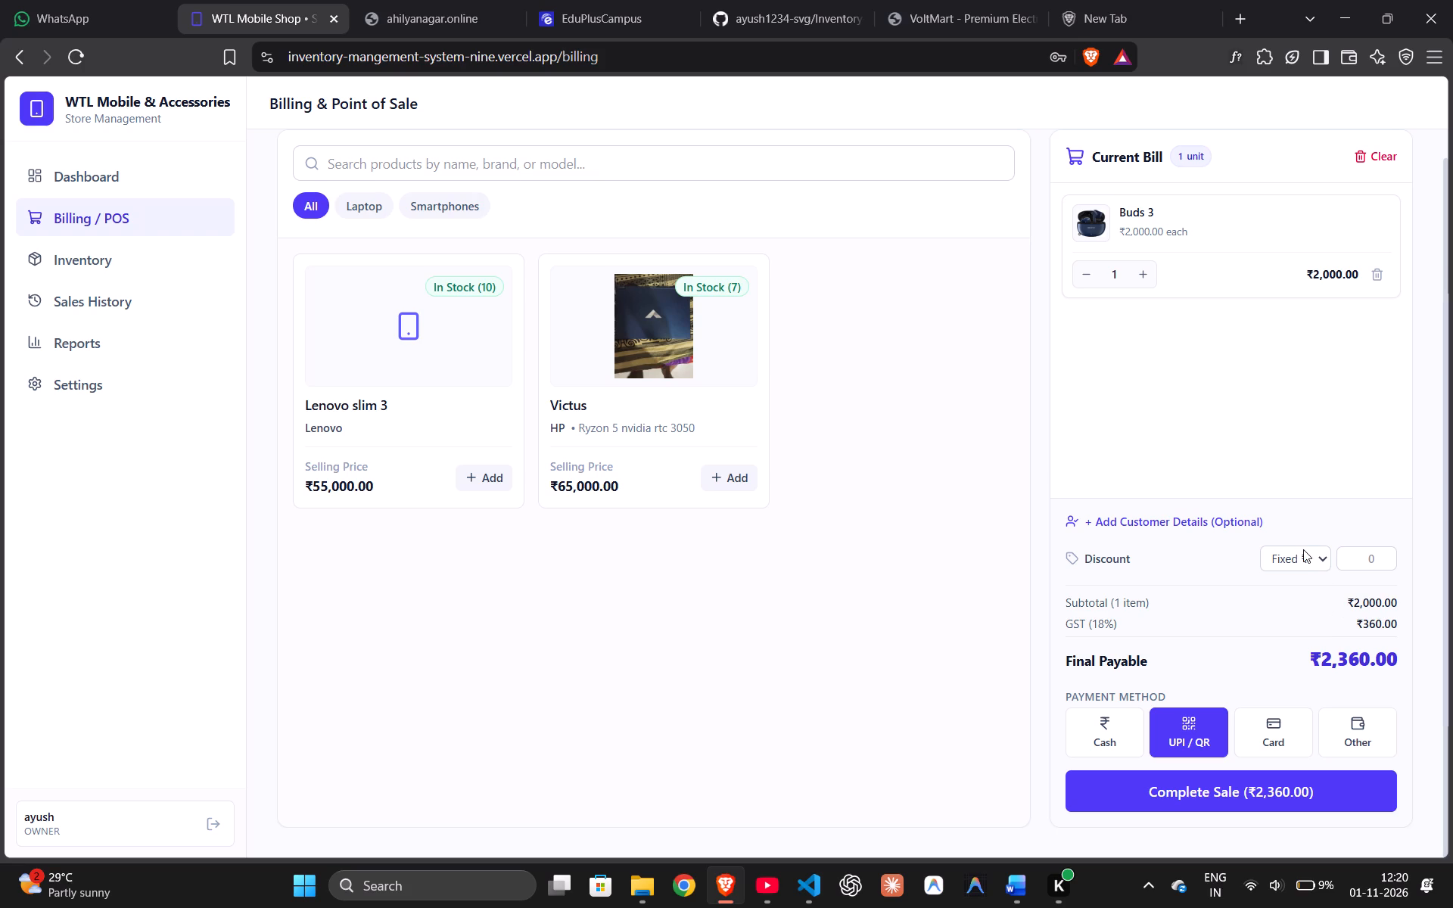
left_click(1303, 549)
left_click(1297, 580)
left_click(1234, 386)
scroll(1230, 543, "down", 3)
Complete the Buds 3 sale with UPI / QR as the payment method, and review and close its invoice.
left_click(1287, 726)
left_click(1356, 727)
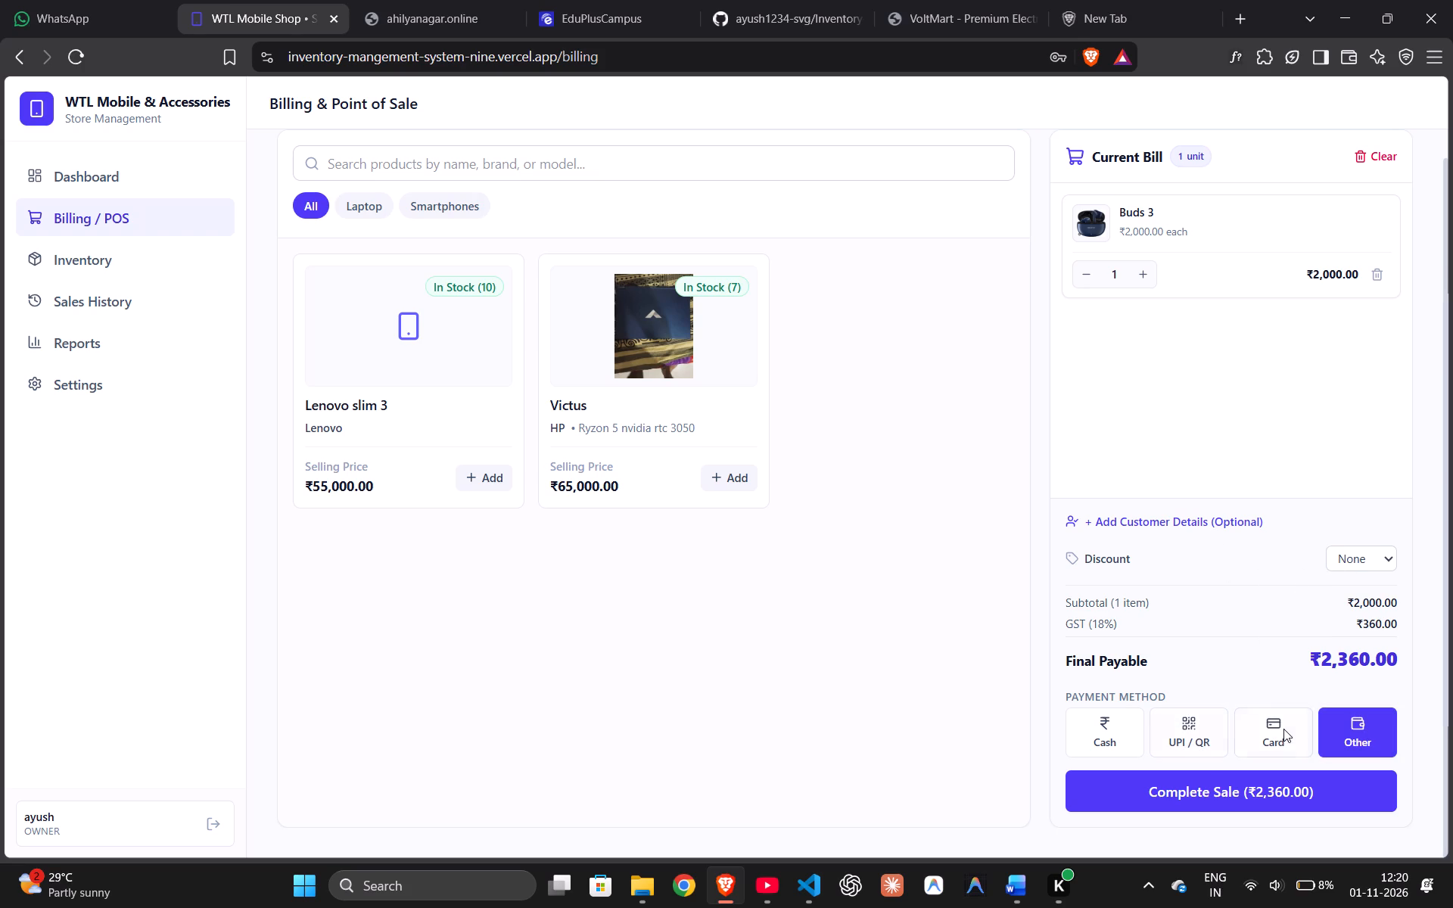
left_click(1187, 727)
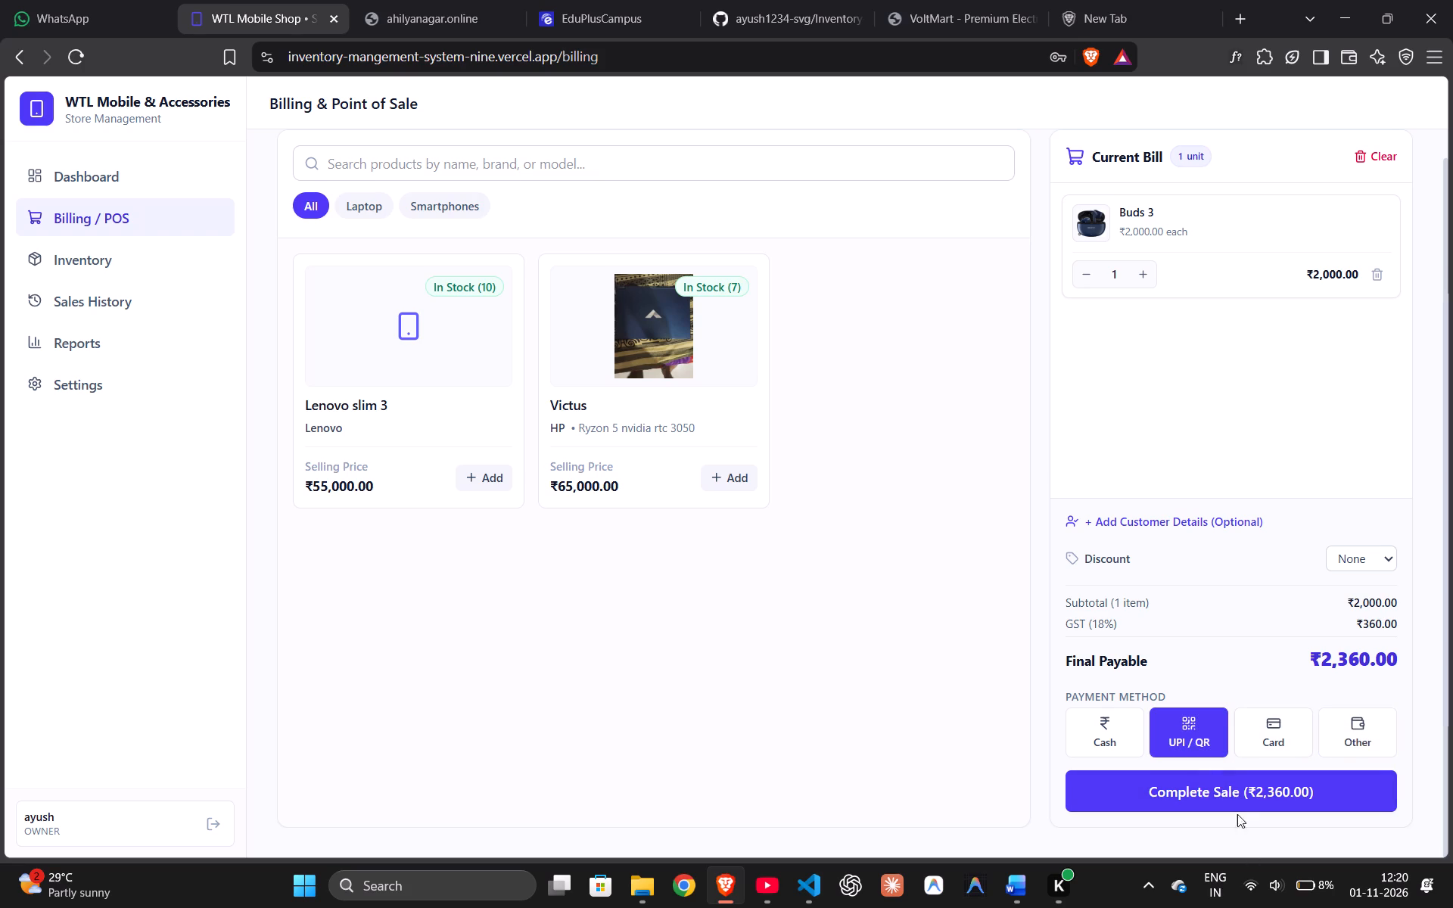
left_click(1221, 793)
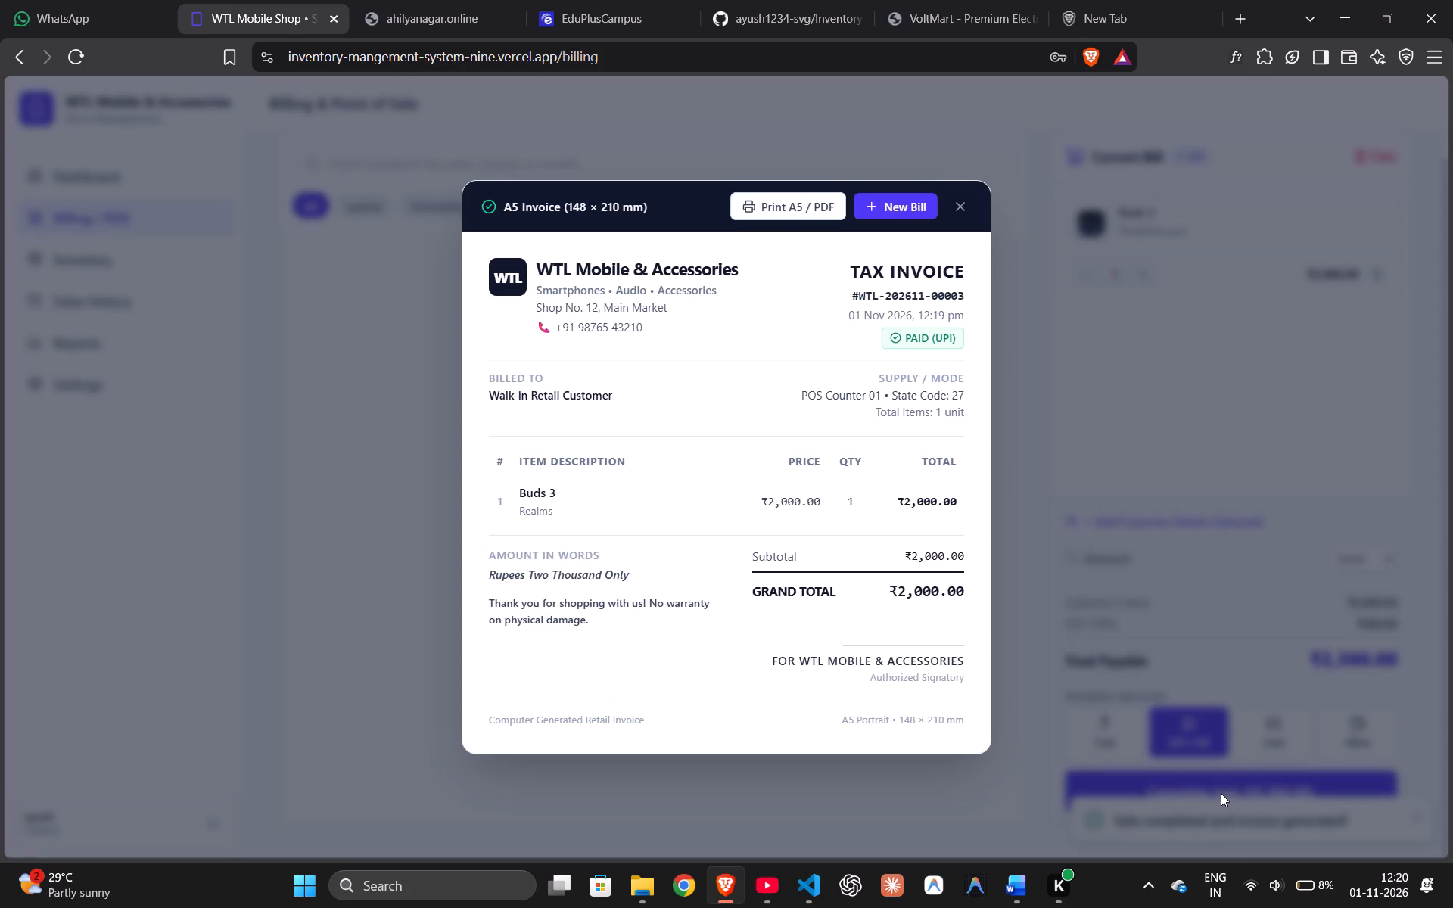
scroll(484, 428, "down", 5)
scroll(708, 484, "down", 5)
scroll(914, 517, "up", 3)
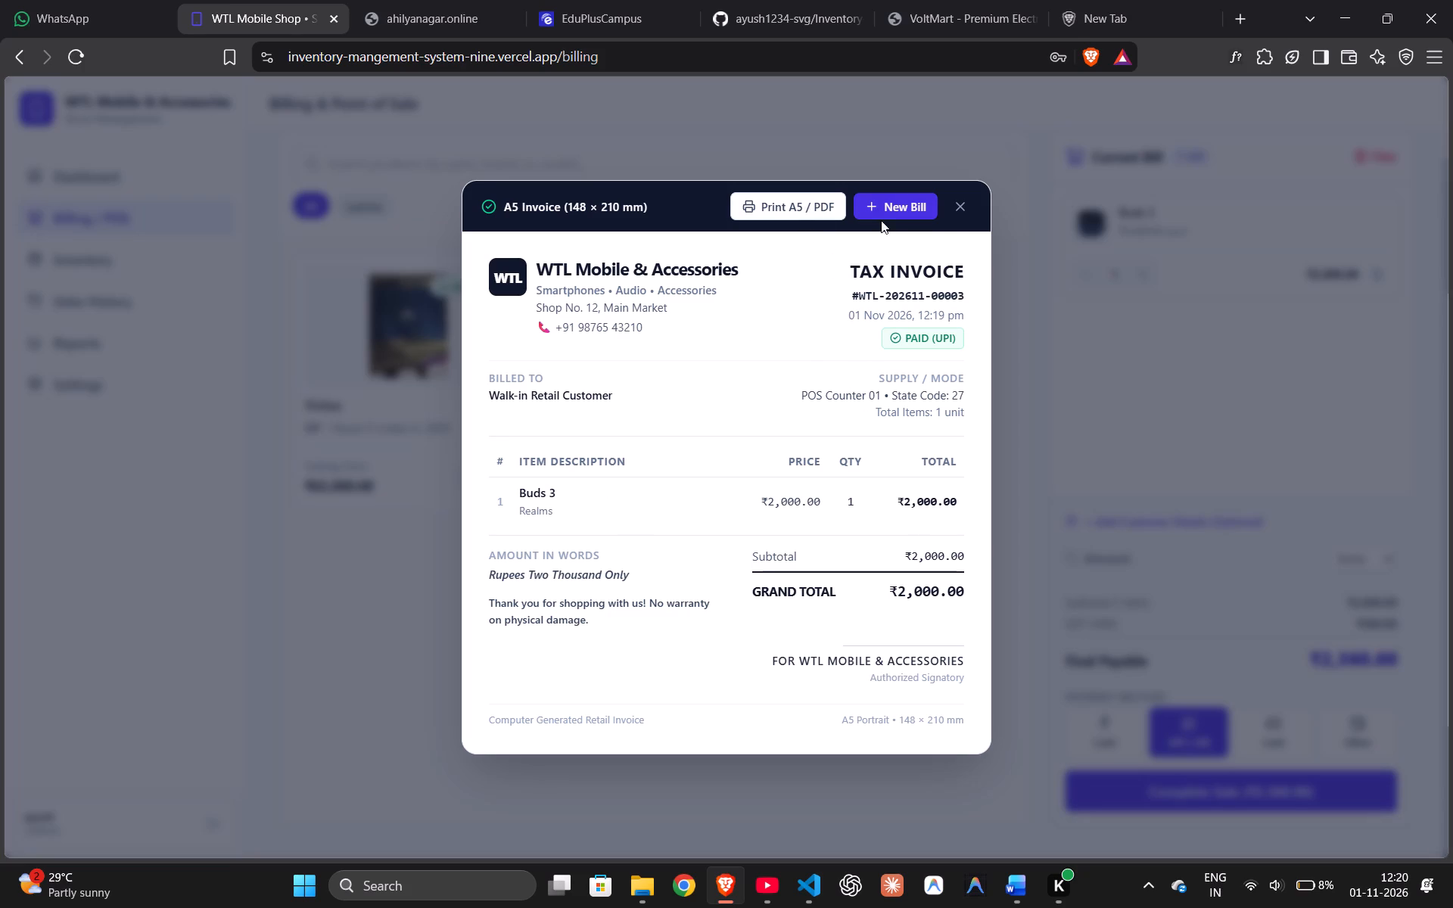
left_click(963, 207)
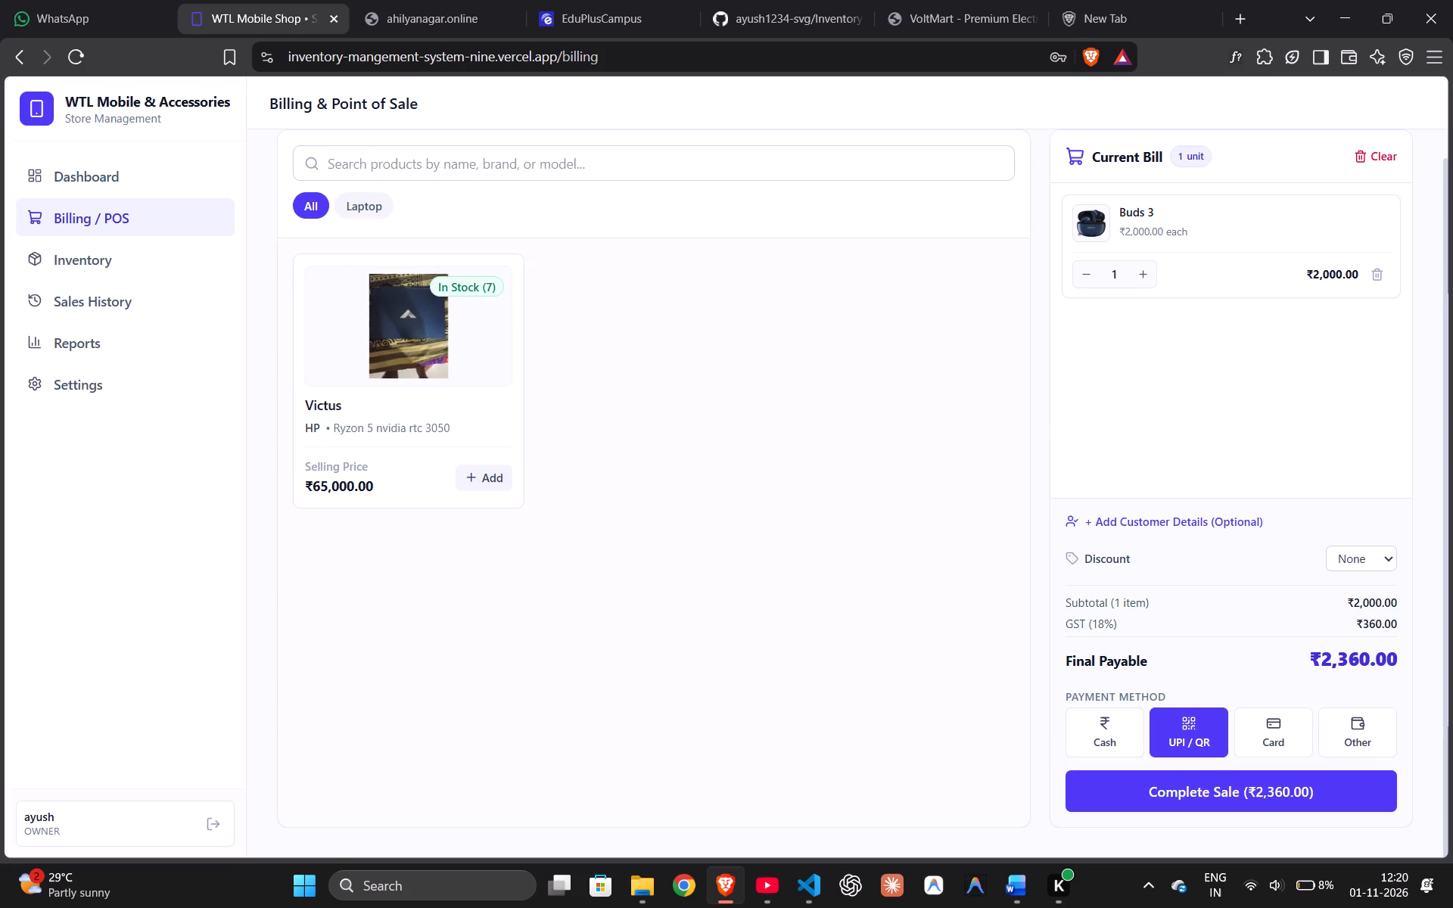
Filter the billing catalogue by Laptop, and view the inventory page with its stock status and category filter options.
left_click(353, 205)
left_click(139, 255)
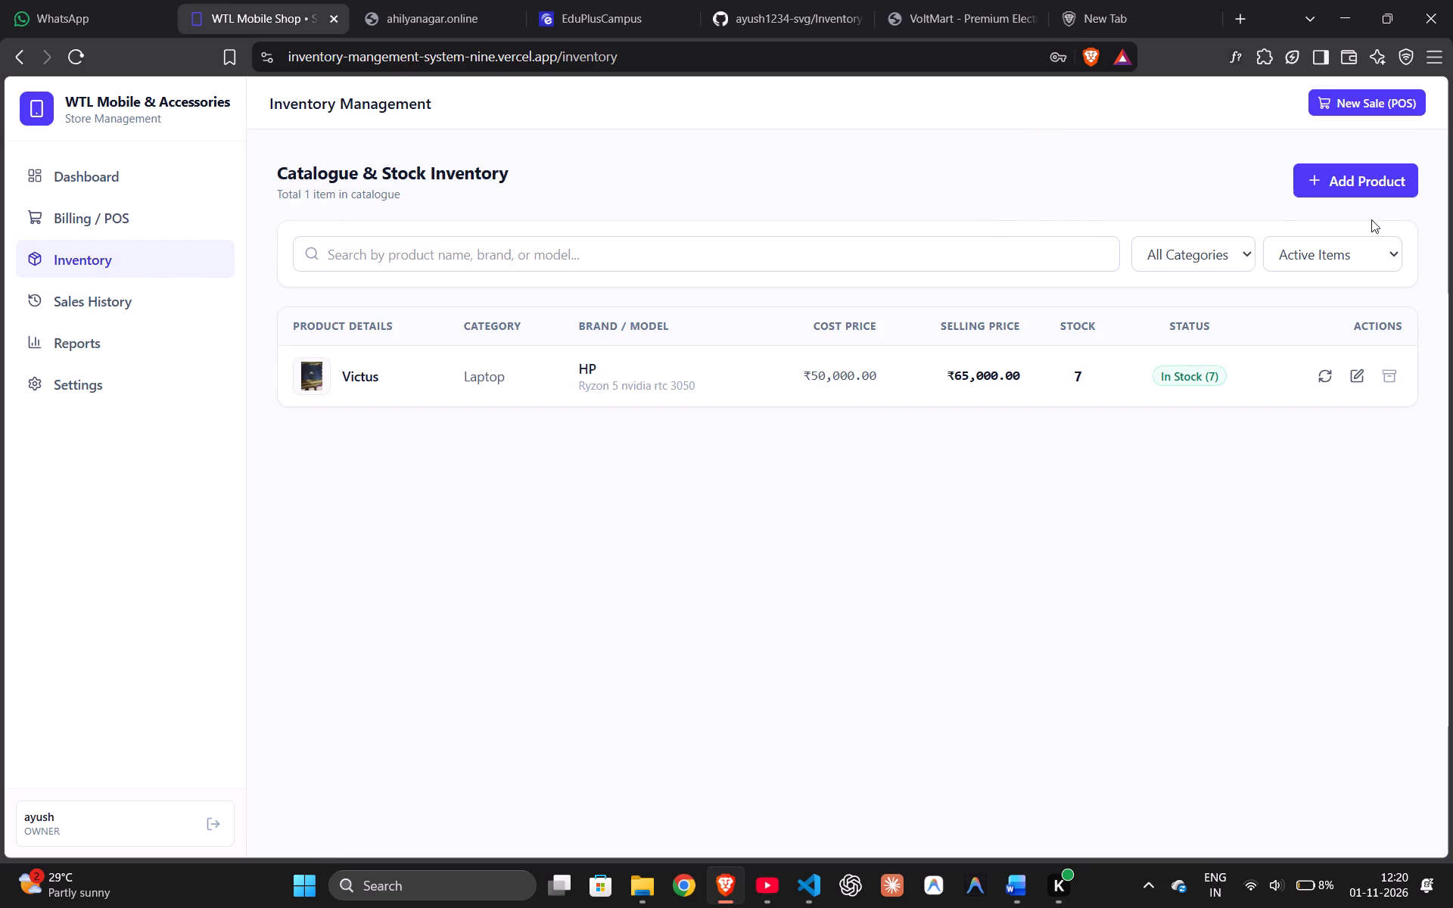
left_click(1338, 261)
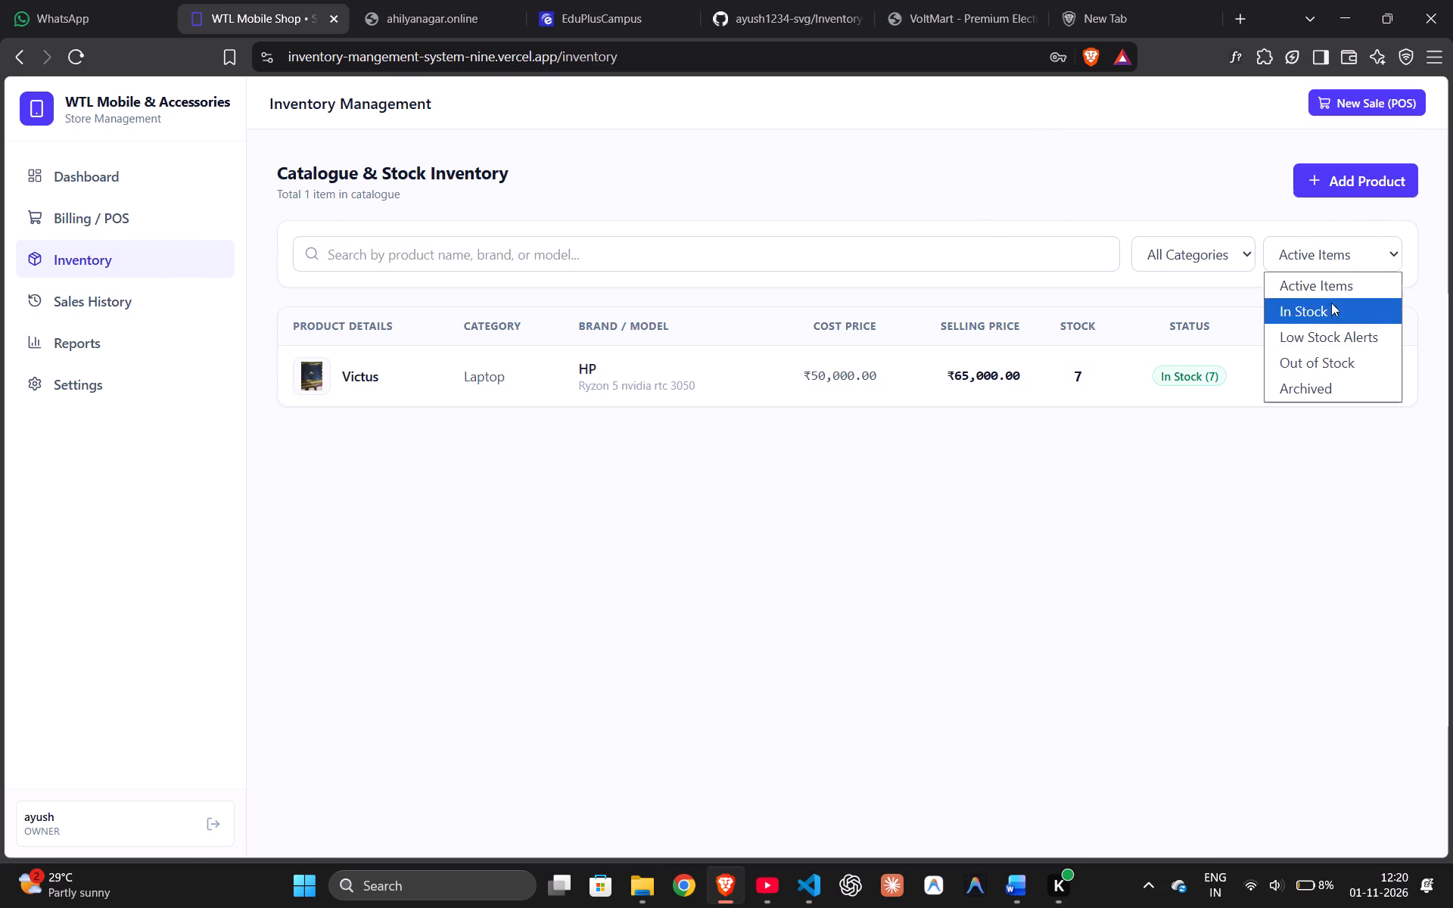
double_click(1218, 257)
View the sales history, and examine the payment method and best-selling product sections of the Last 30 Days business report.
left_click(126, 325)
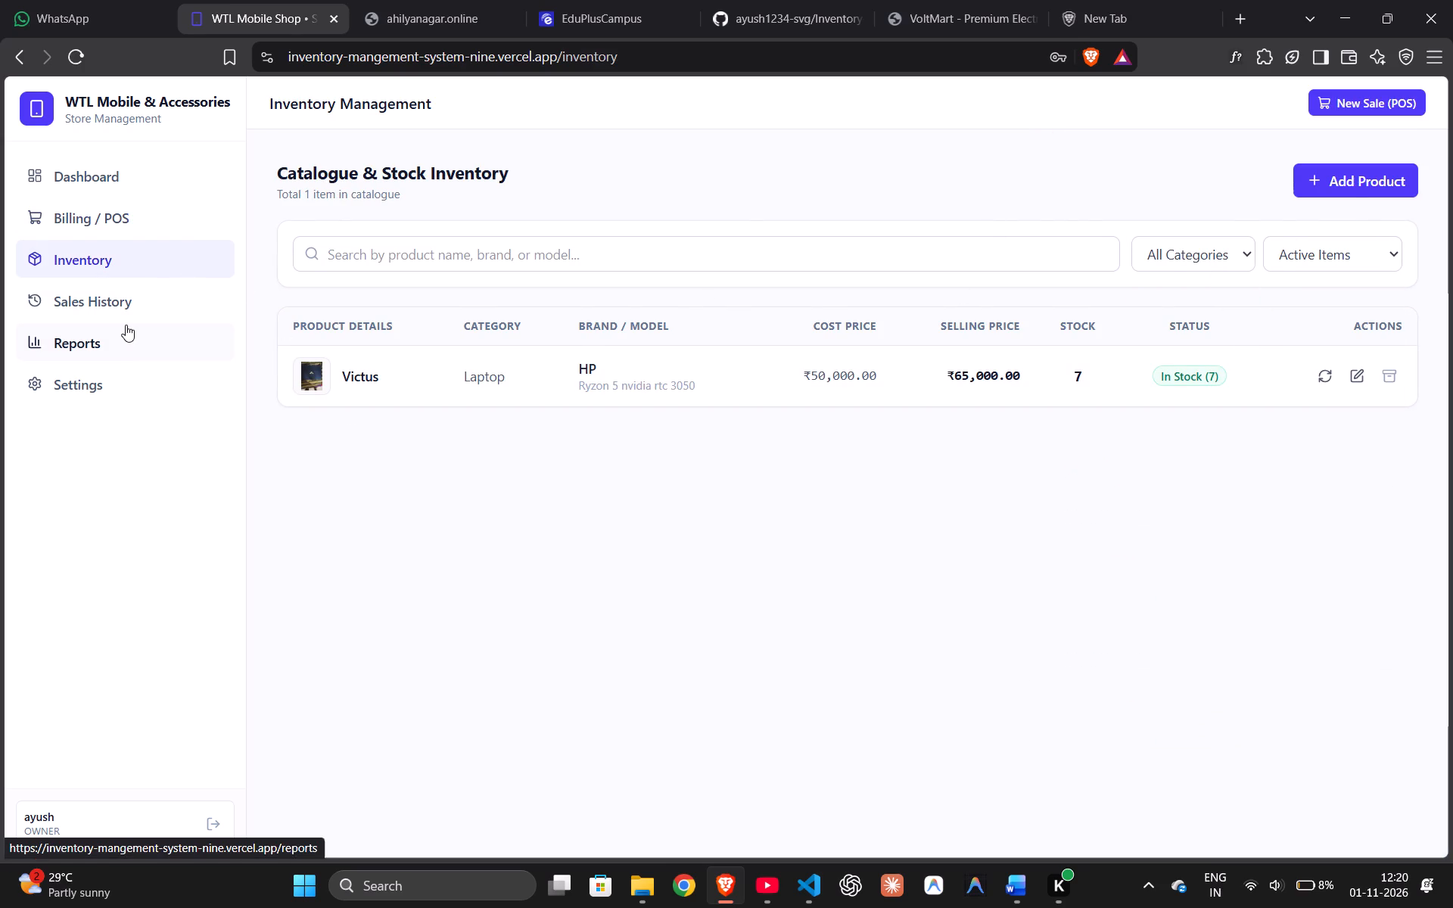
left_click(125, 316)
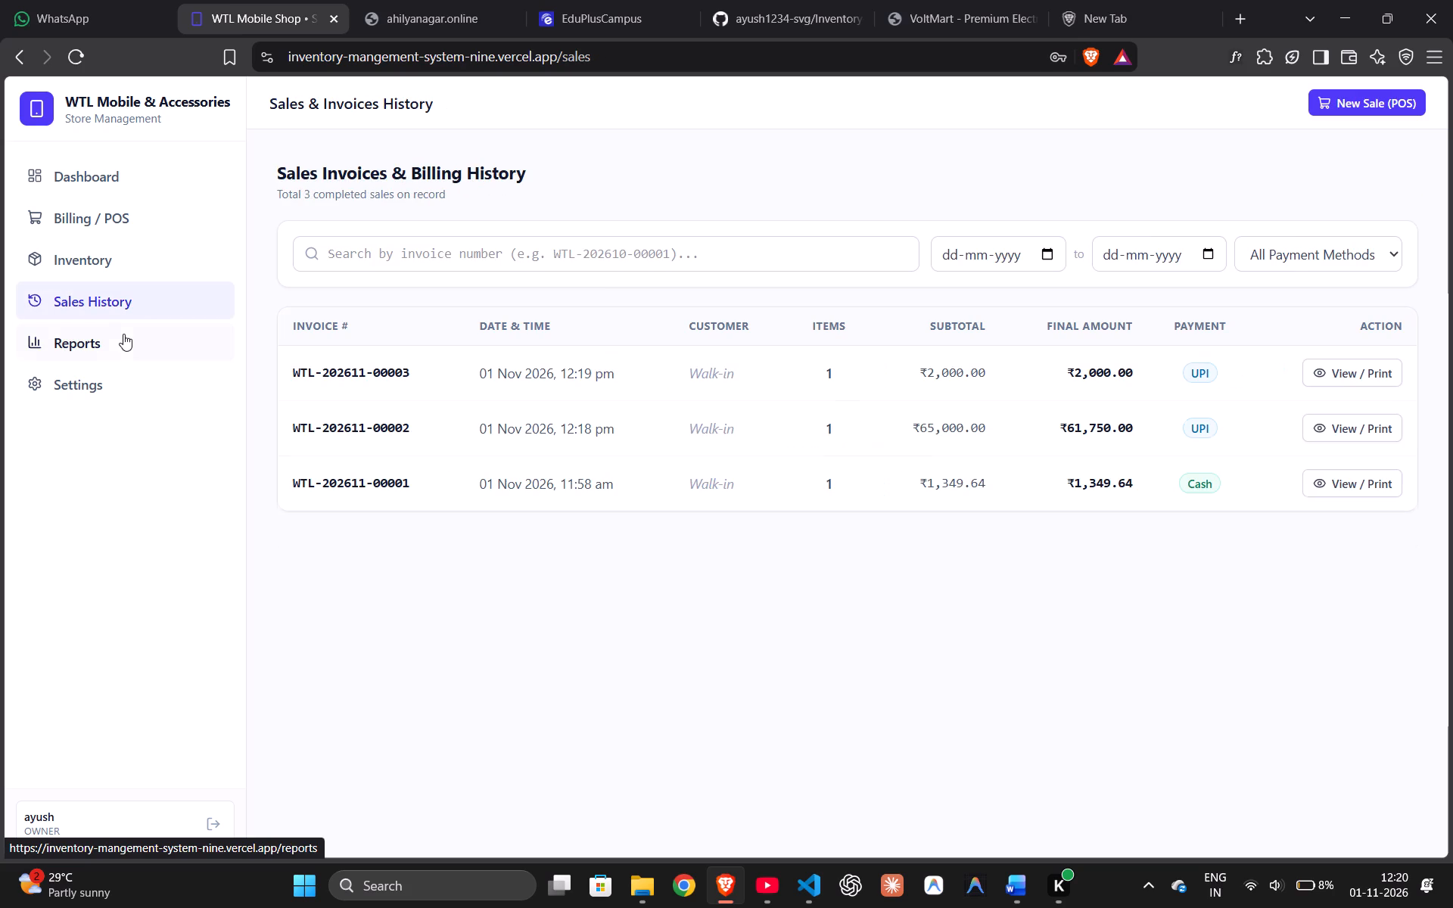
left_click(123, 350)
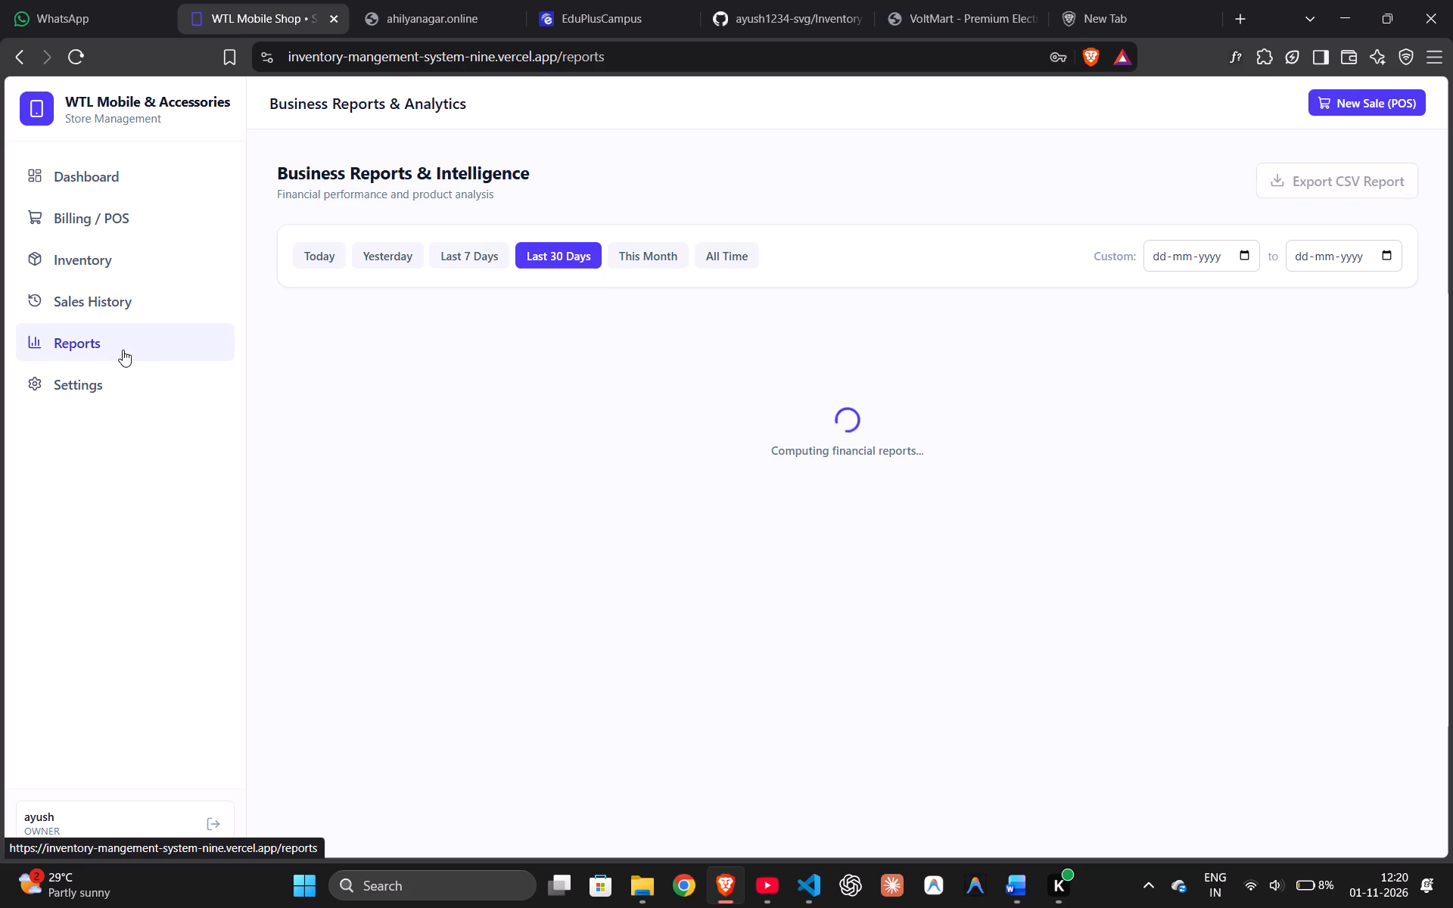
left_click_drag(801, 517, 805, 529)
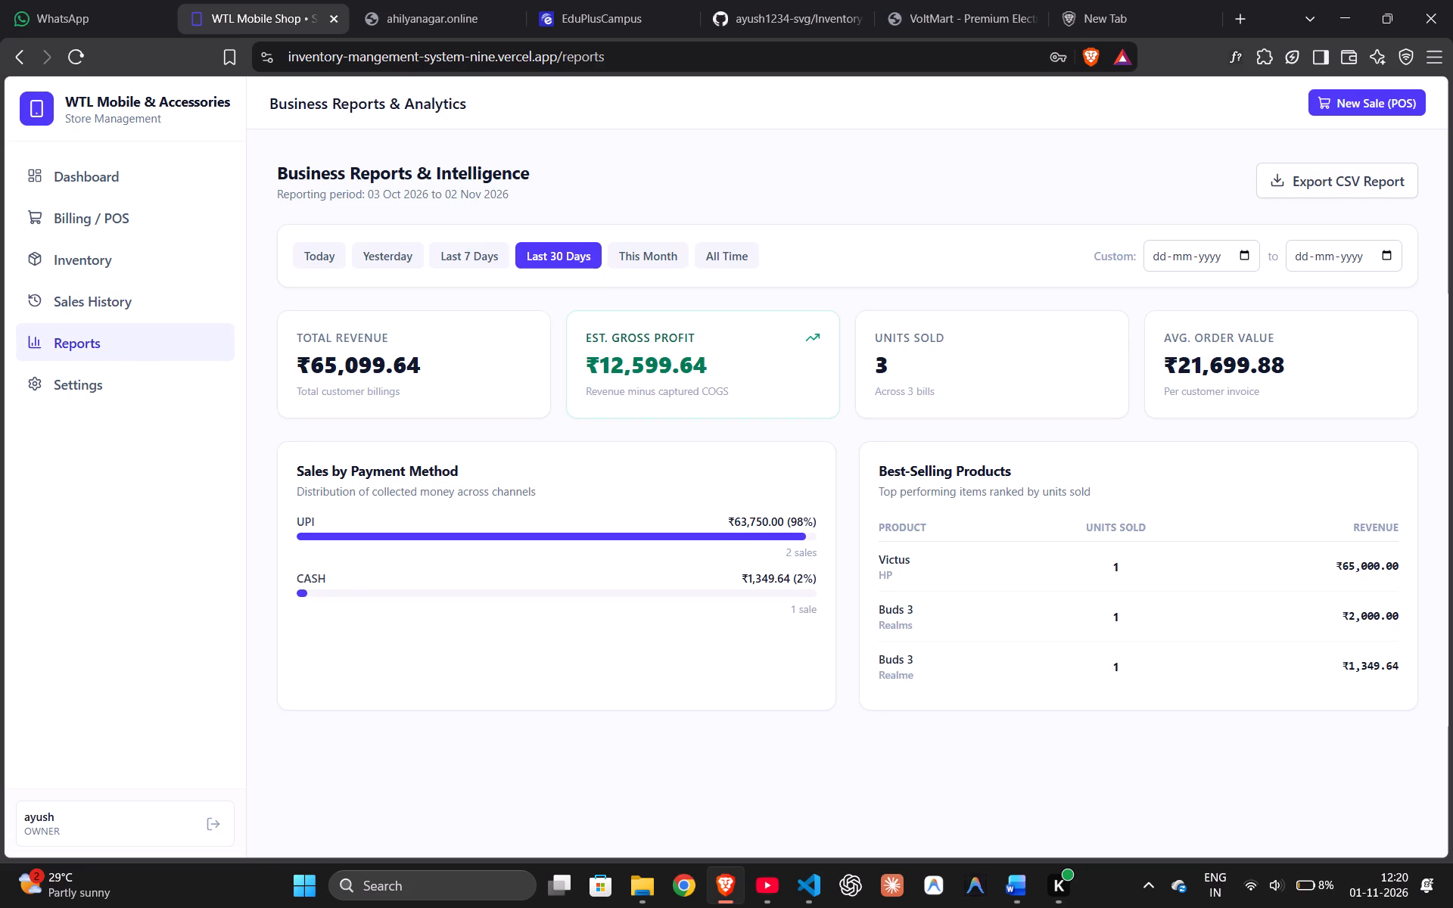
left_click_drag(805, 529, 817, 630)
left_click(945, 575)
Examine the dashboard from the sales overview to the recent sales, and highlight today's sales revenue figure.
left_click(117, 181)
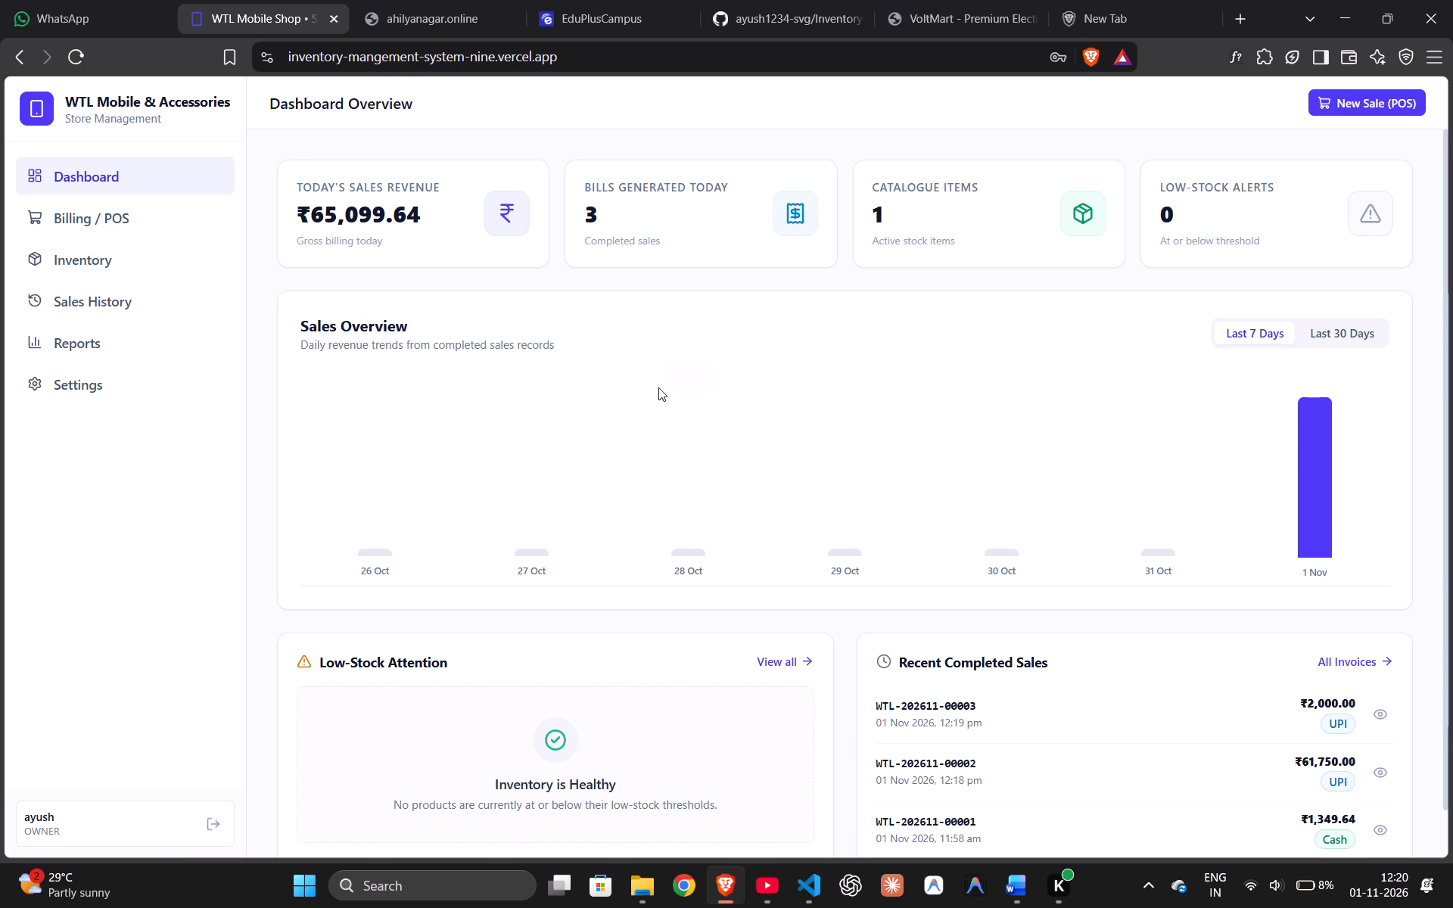
scroll(622, 531, "down", 5)
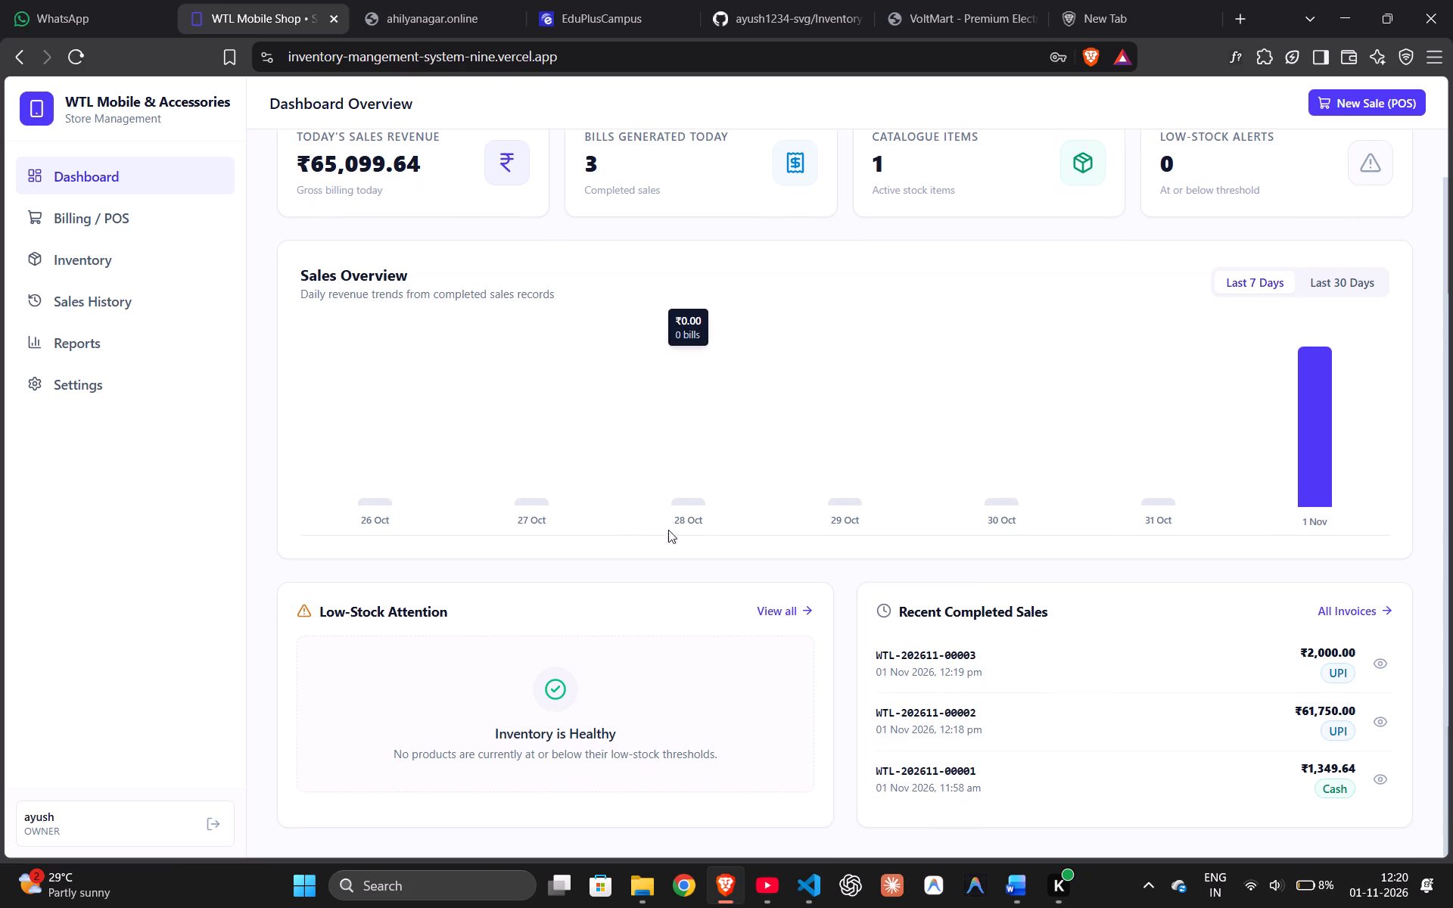
scroll(686, 536, "up", 4)
left_click_drag(293, 210, 457, 214)
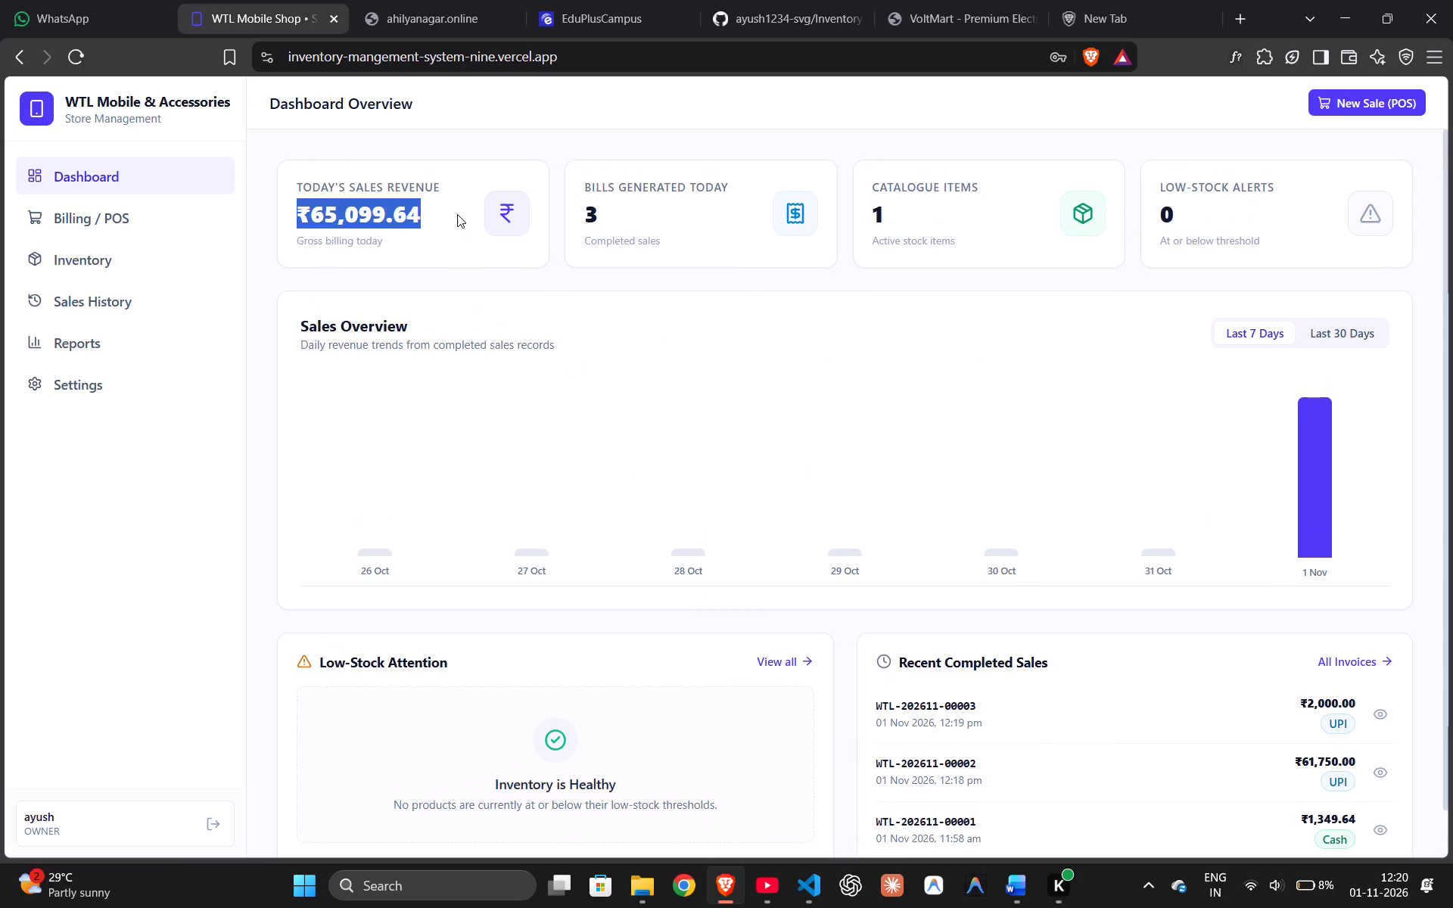
left_click_drag(457, 214, 457, 215)
left_click(452, 266)
View the billing page's product catalogue under the Laptop category and under All.
left_click(146, 216)
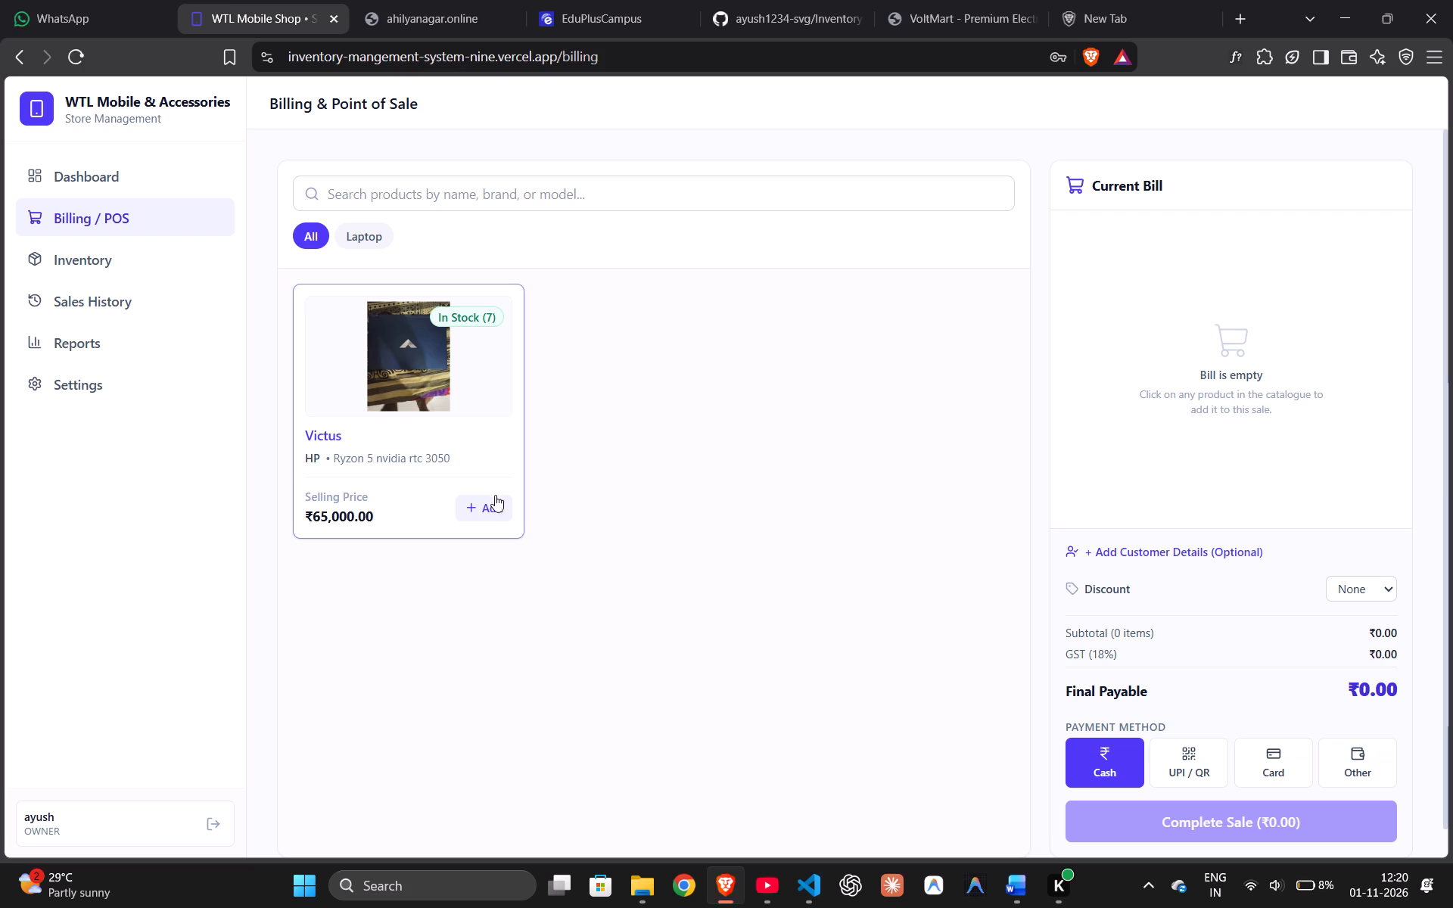
left_click(368, 236)
left_click(285, 238)
left_click(306, 238)
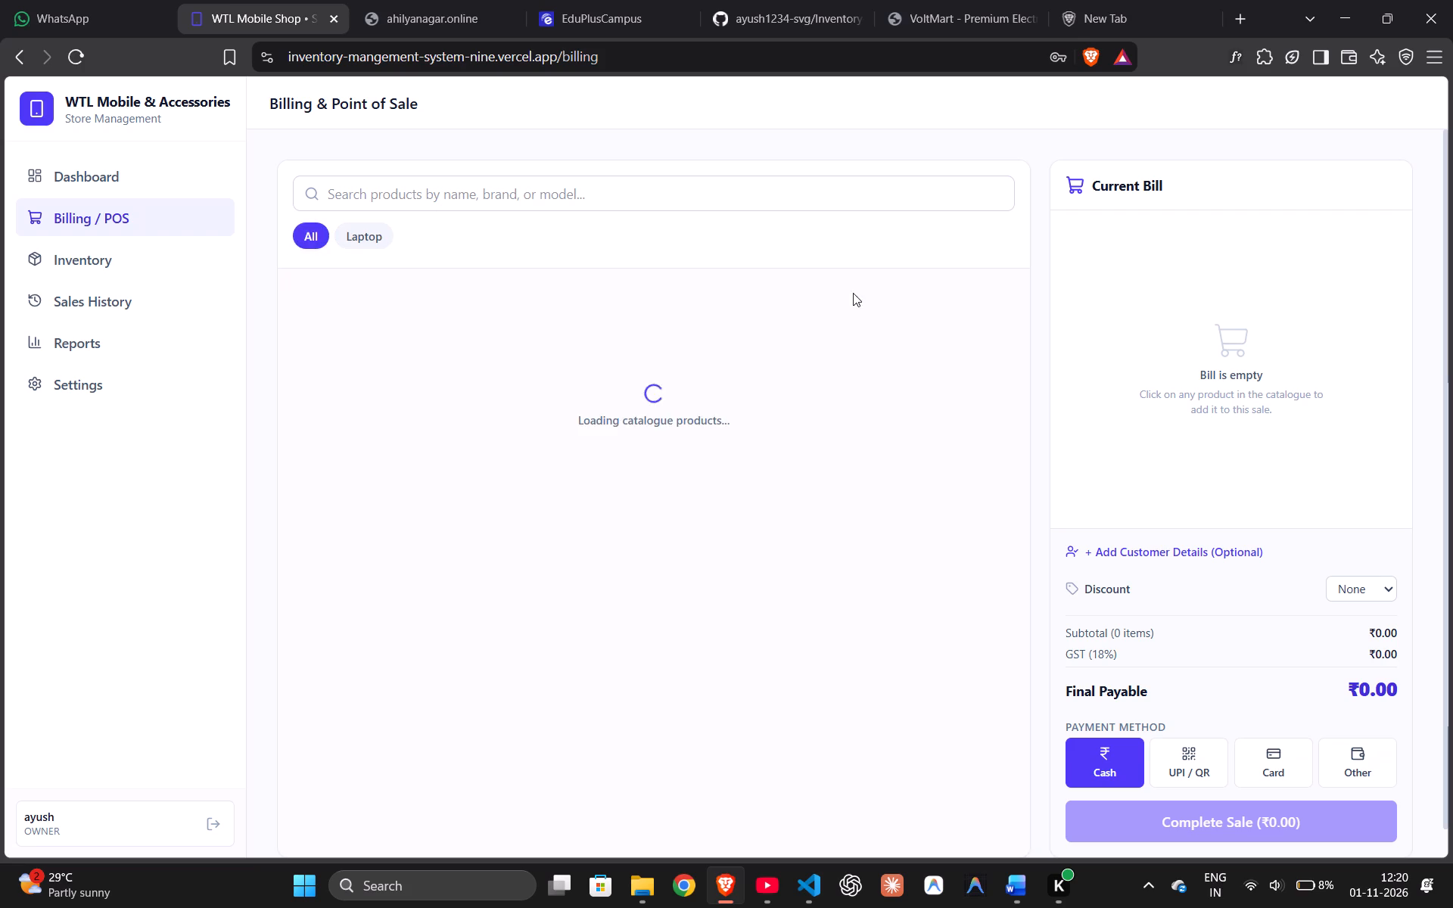
scroll(1428, 527, "down", 7)
Open the inventory catalogue and reload the page.
left_click(61, 277)
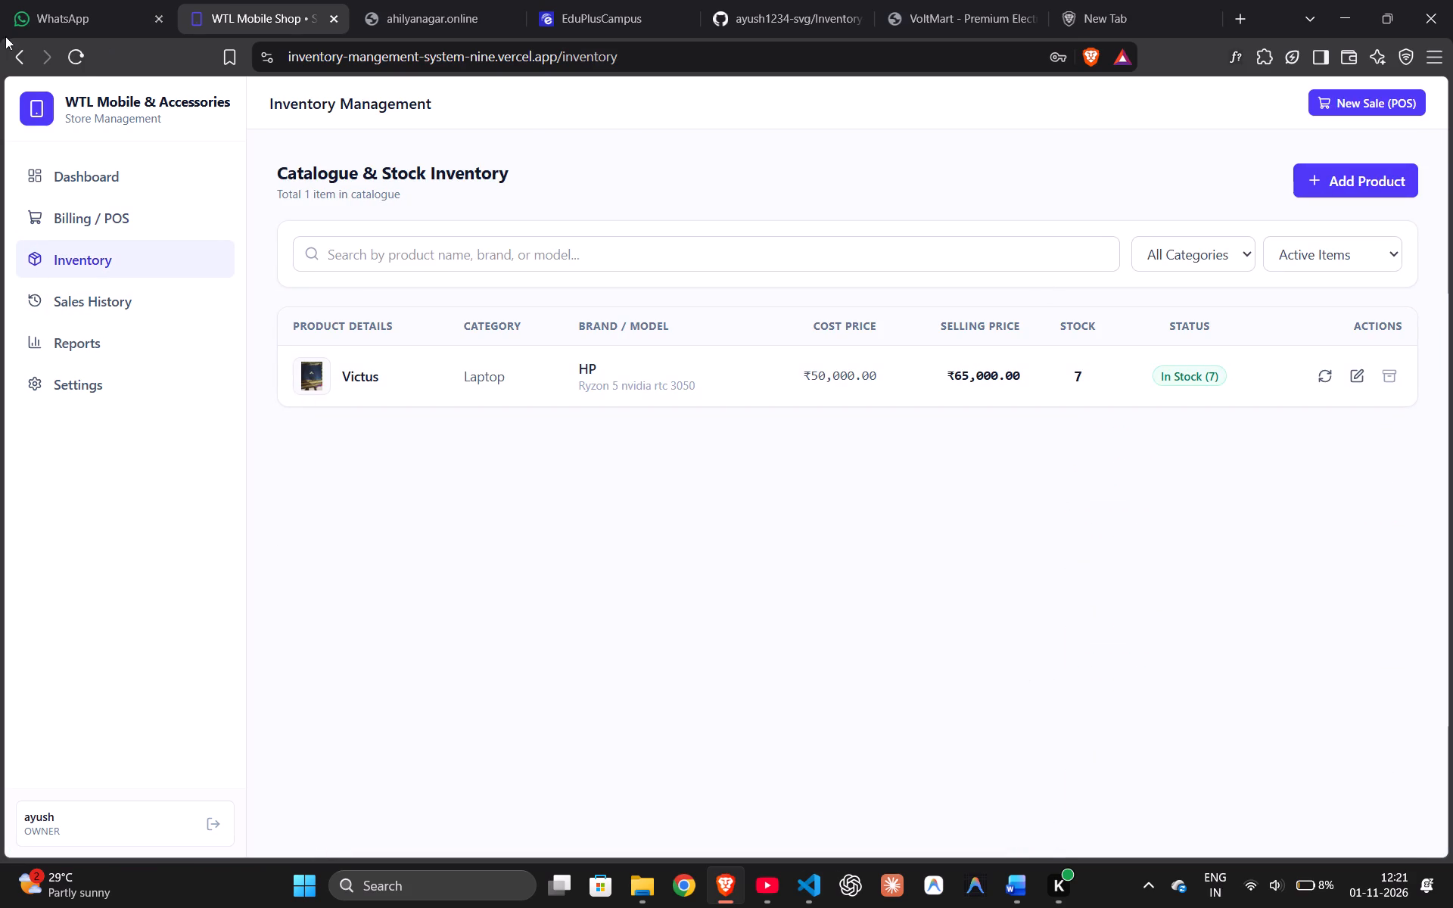
left_click(77, 67)
left_click(144, 286)
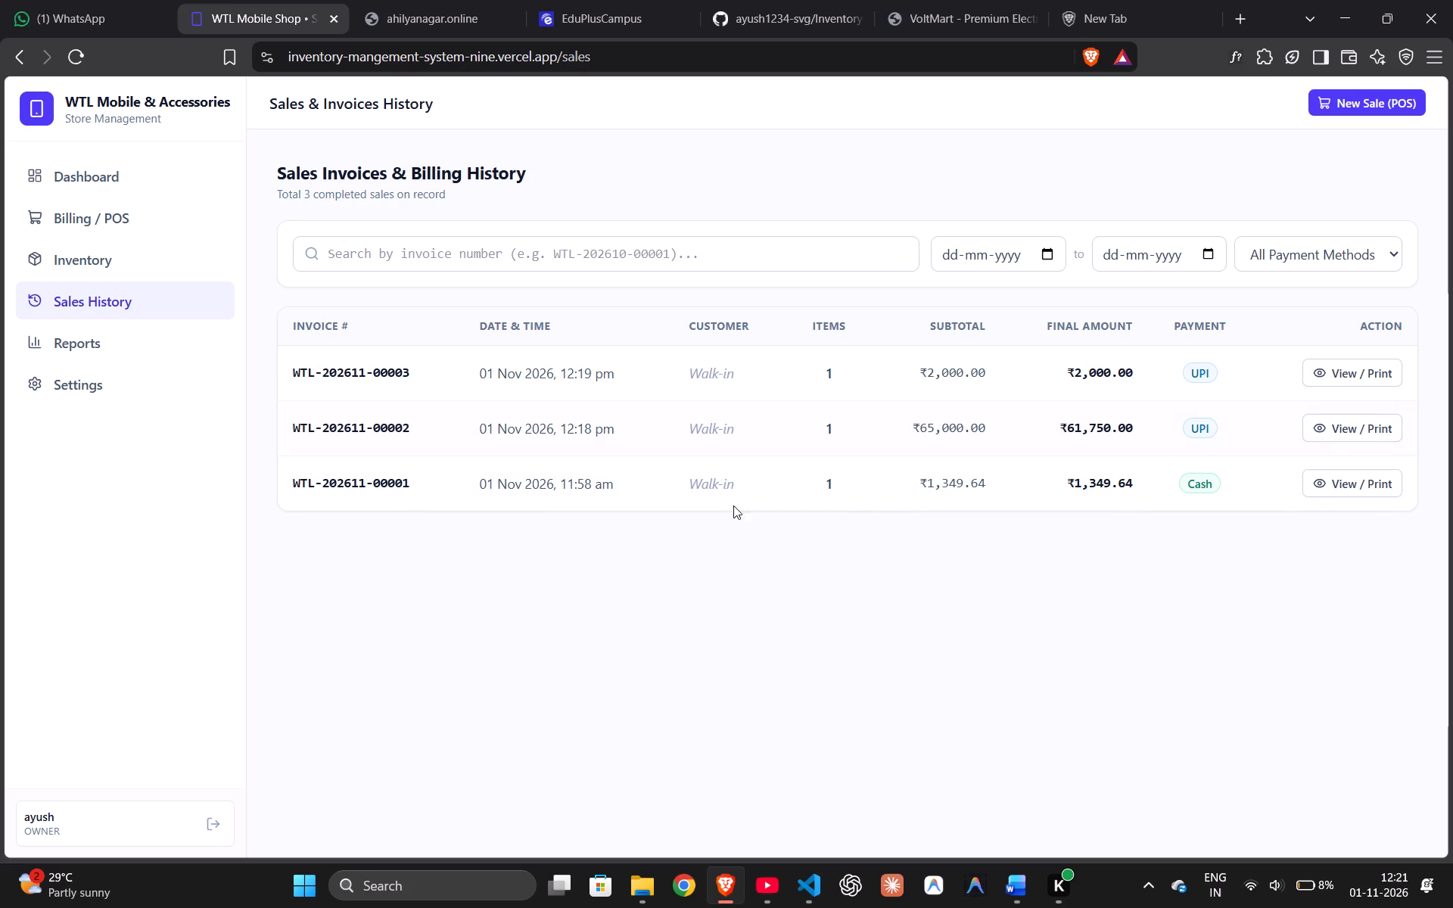
left_click(1365, 376)
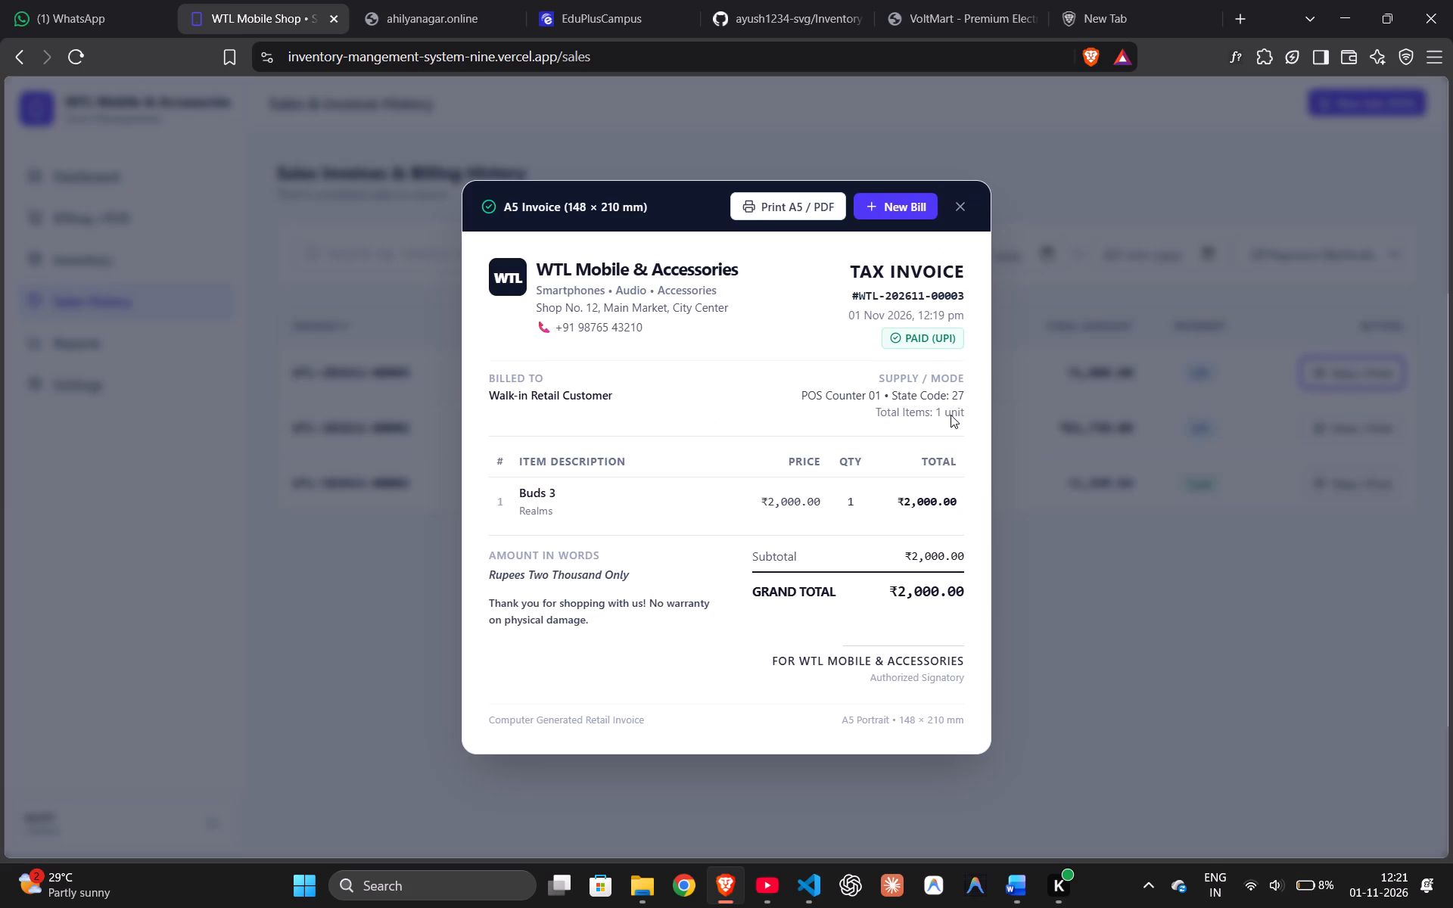
left_click(955, 212)
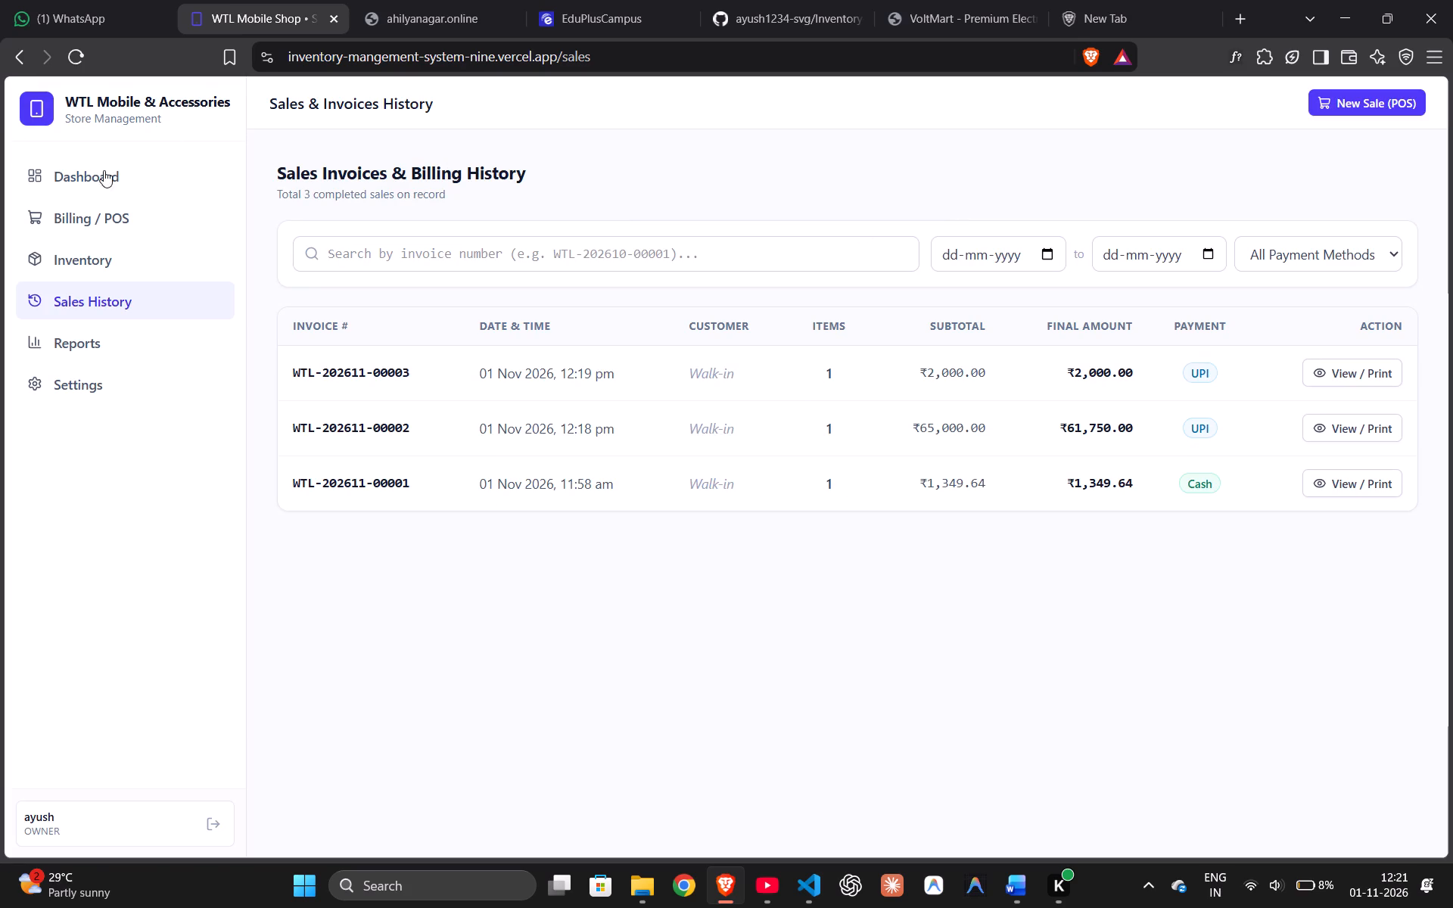
Return to the dashboard and look over its sales overview, low-stock and recent sales sections.
left_click(103, 174)
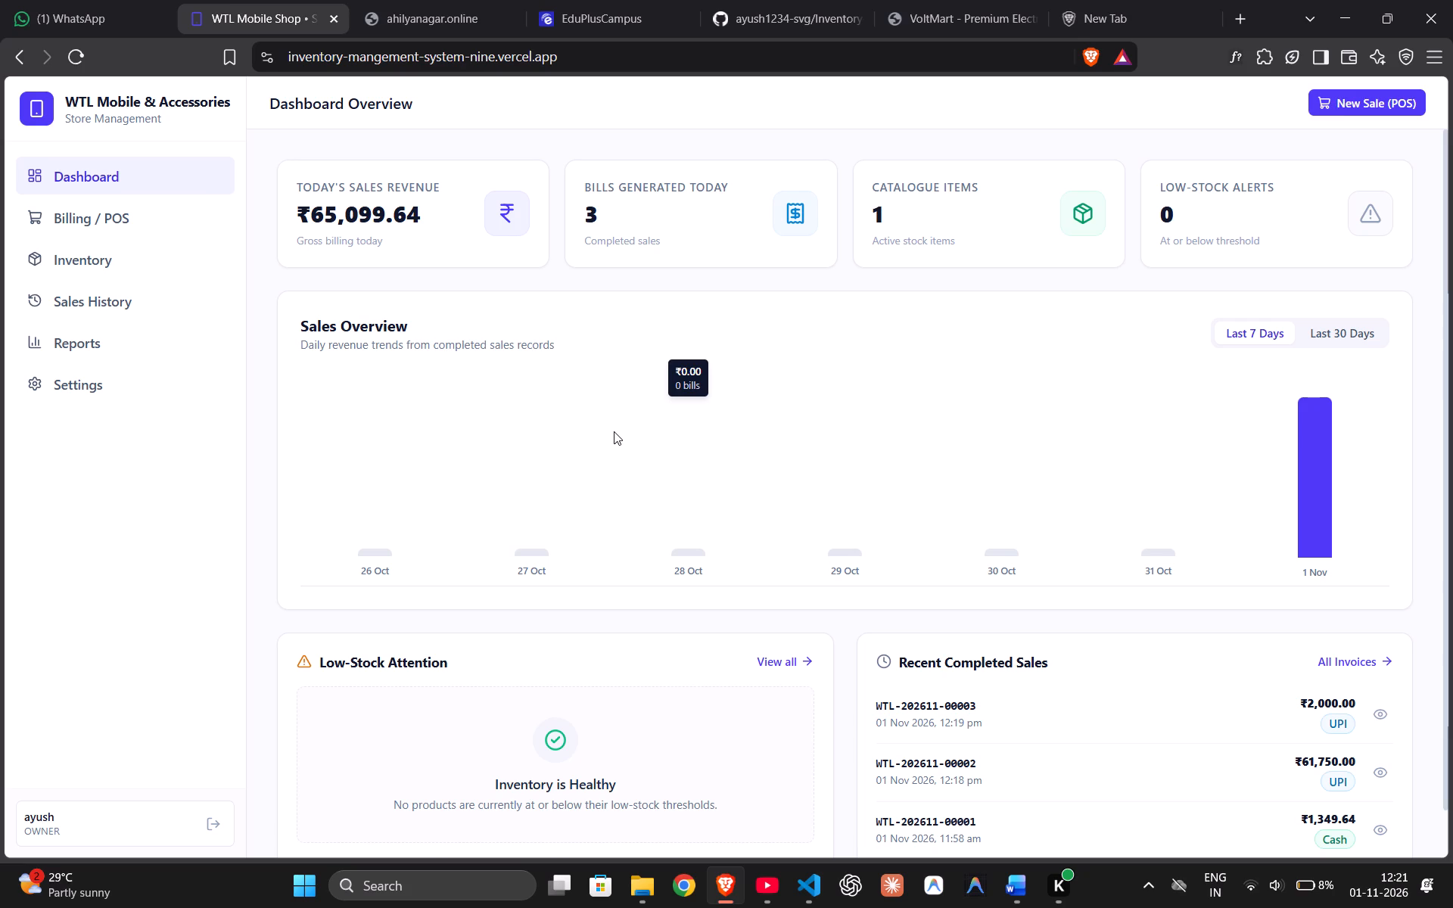
scroll(617, 387, "down", 6)
scroll(683, 446, "up", 6)
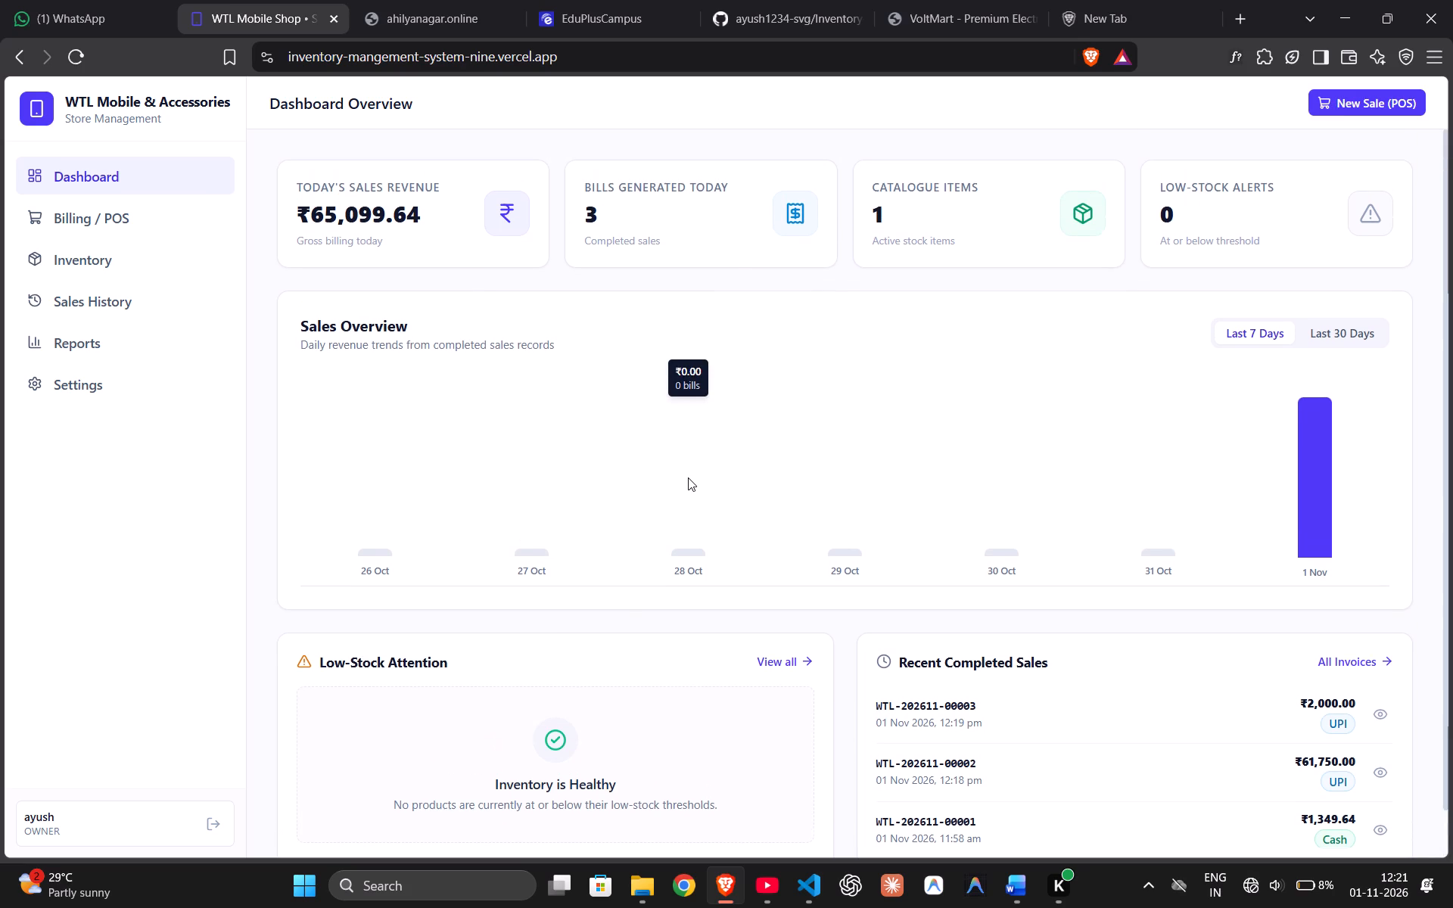
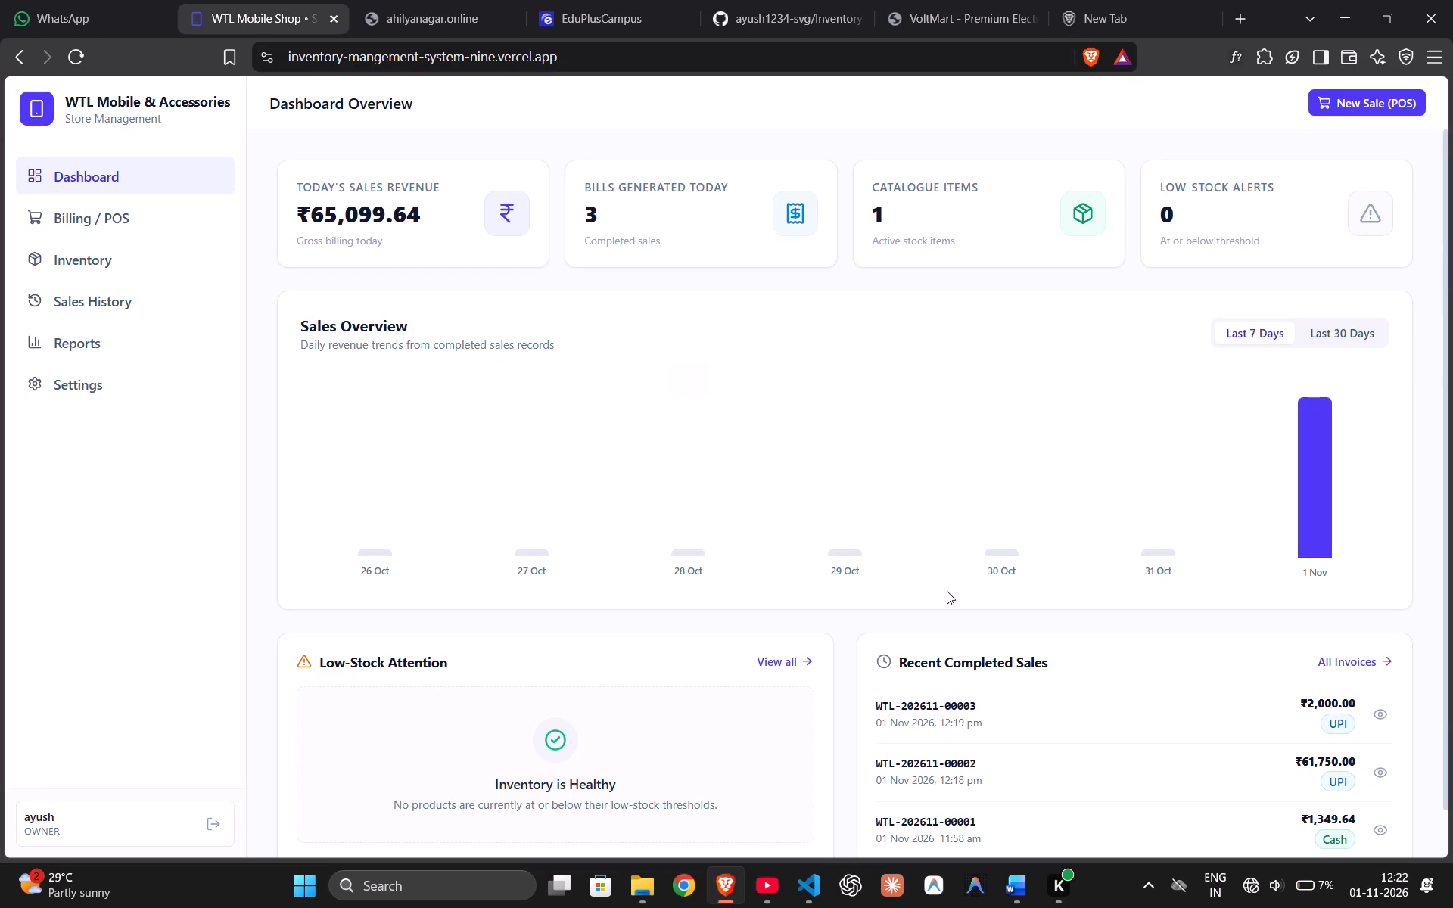
Switch the sales overview chart to the last 30 days and back to the last 7 days.
left_click(1313, 492)
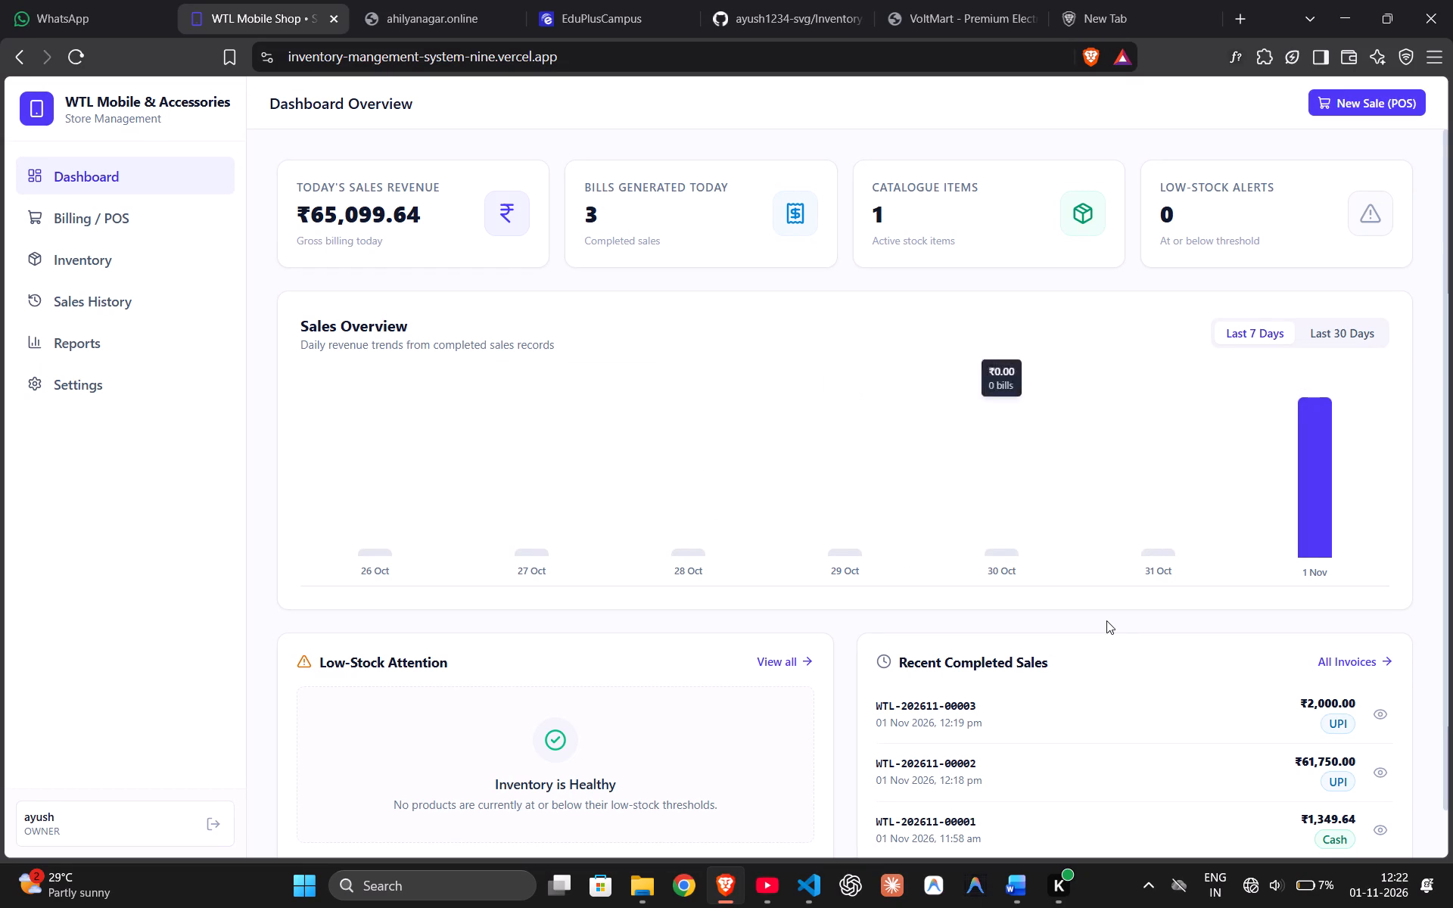
left_click(1321, 351)
left_click(1327, 326)
left_click(1244, 344)
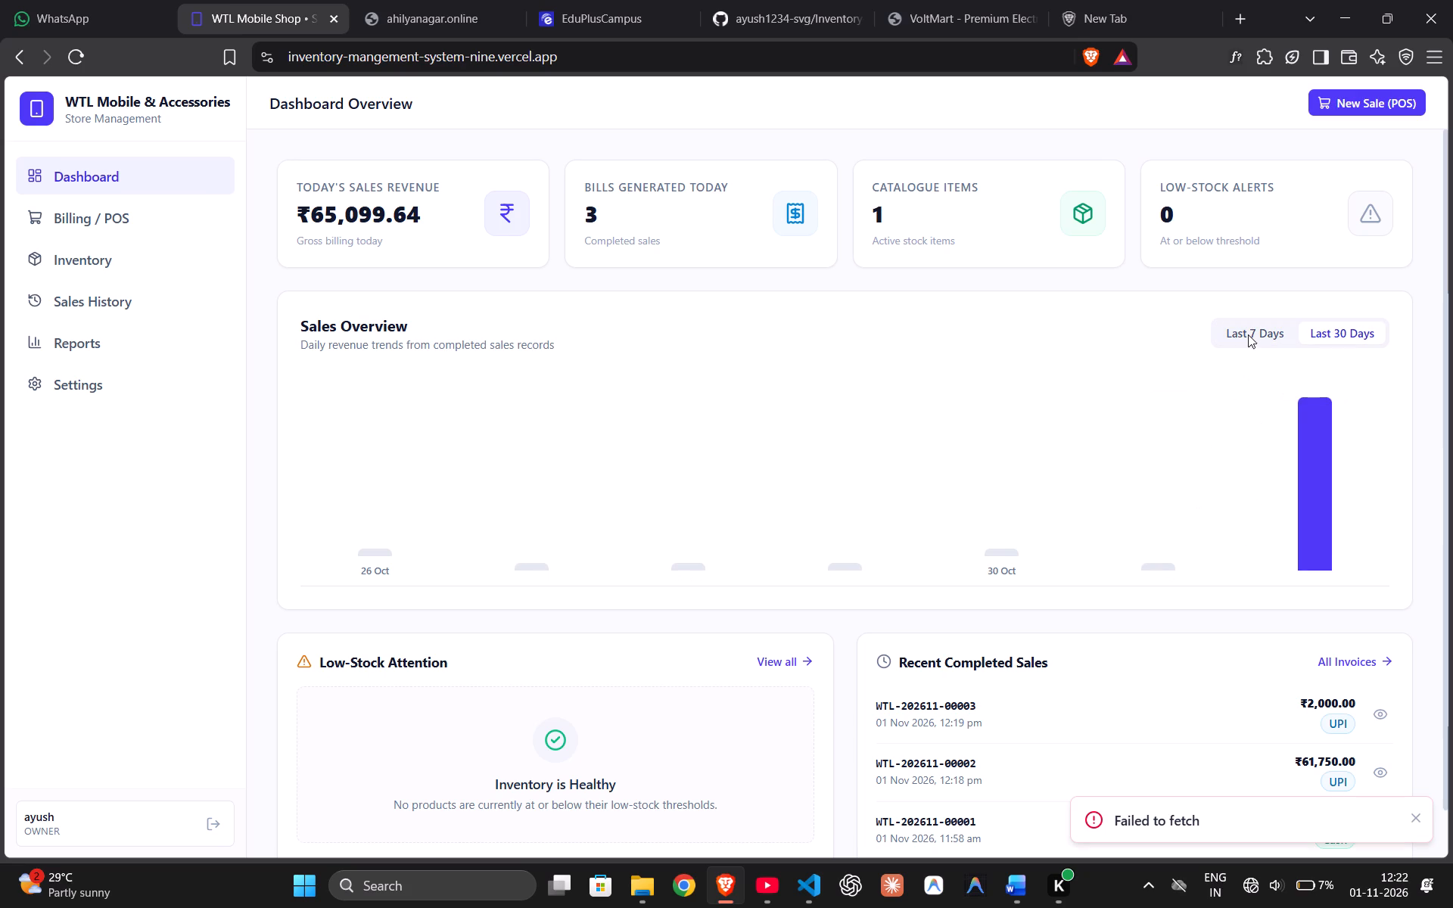
left_click(1248, 334)
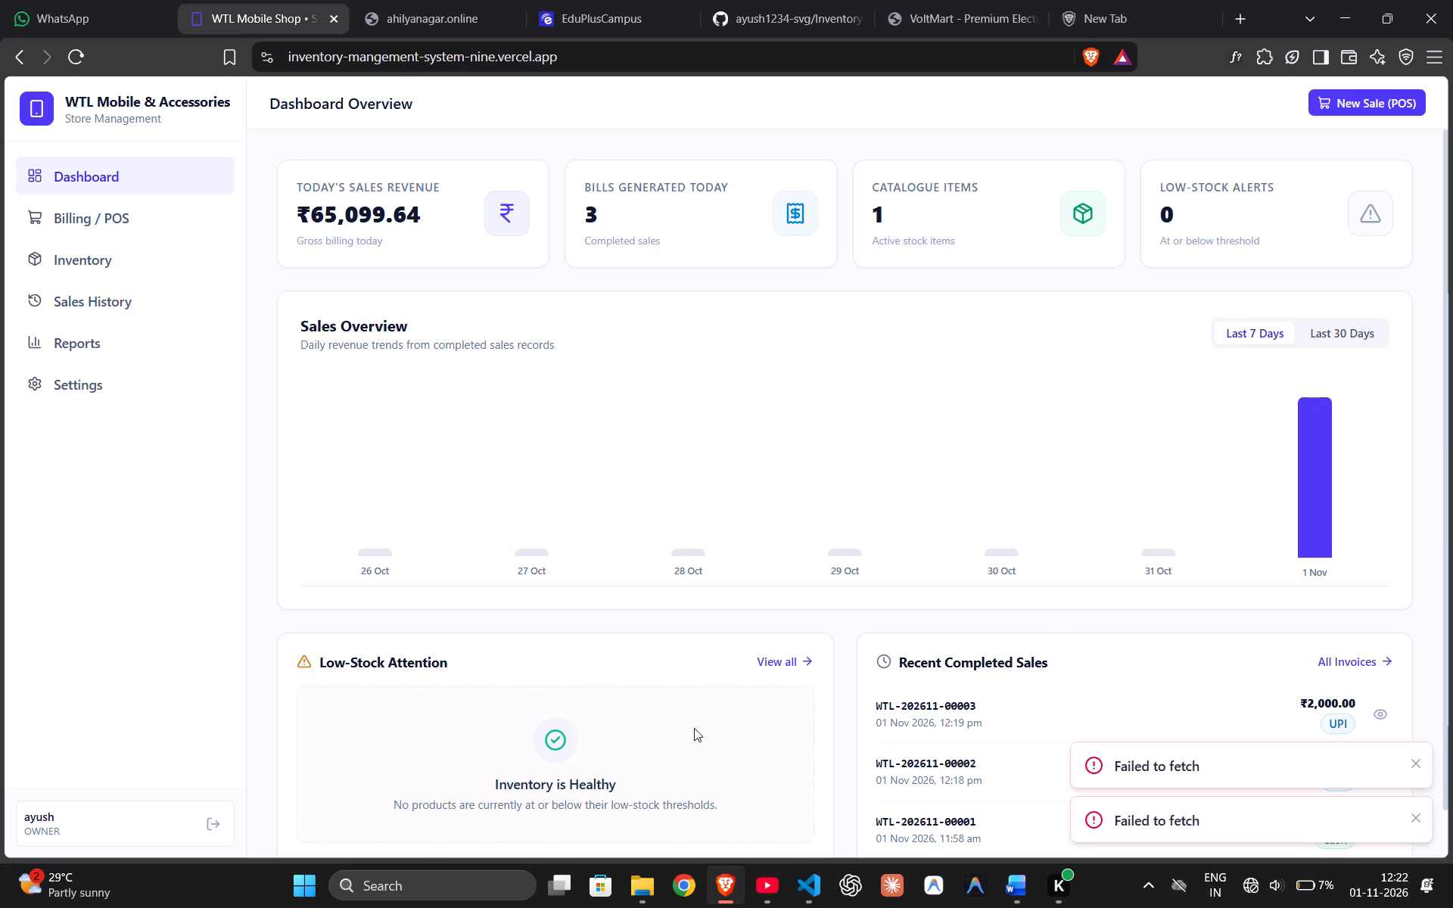
View all low-stock items in the inventory, clear the filters and return to the dashboard.
left_click(780, 664)
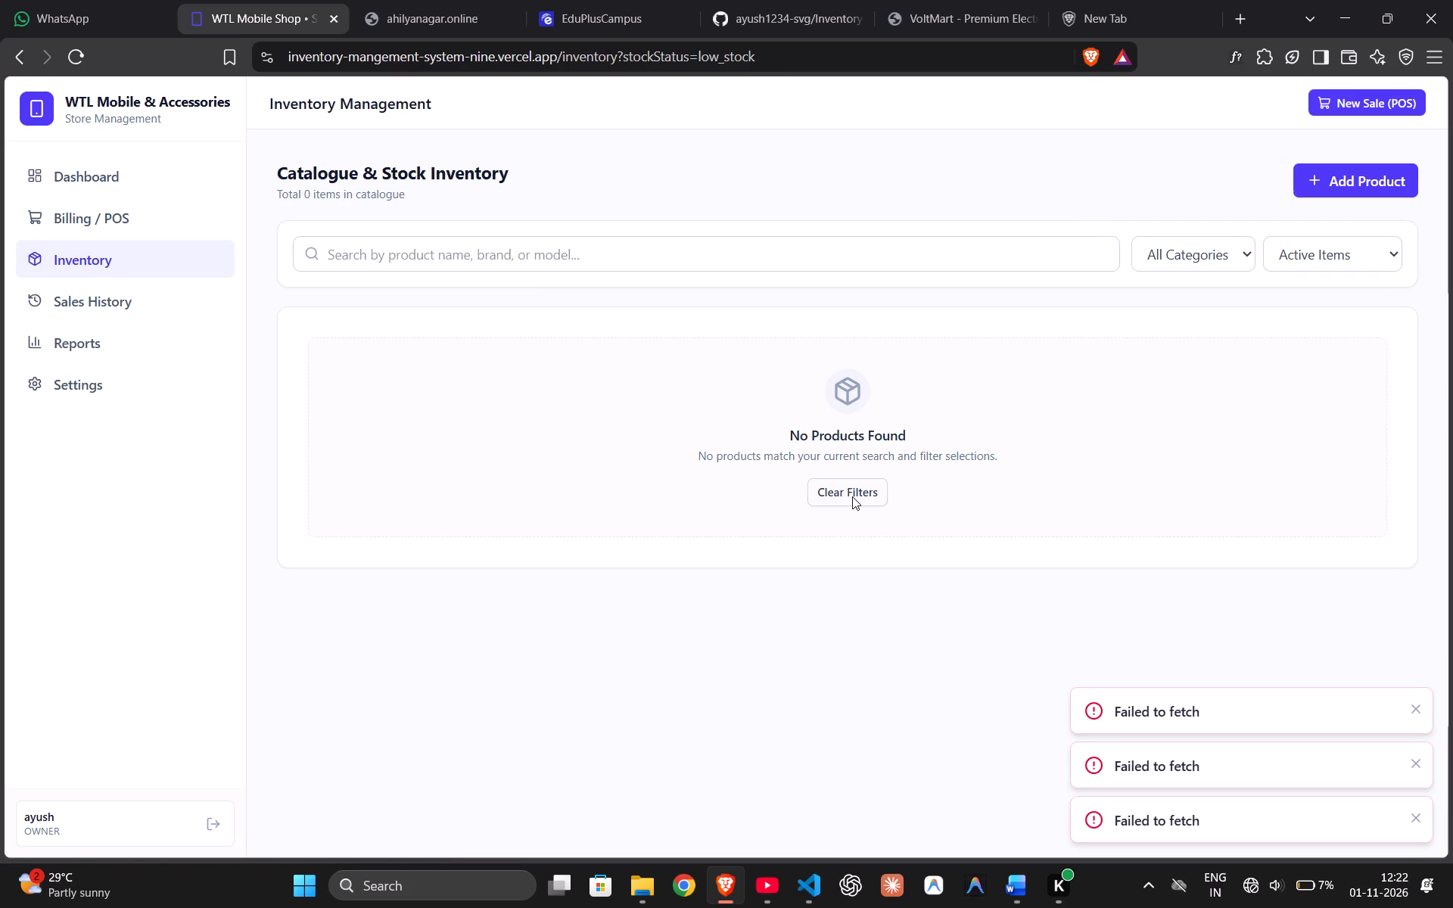
left_click(852, 496)
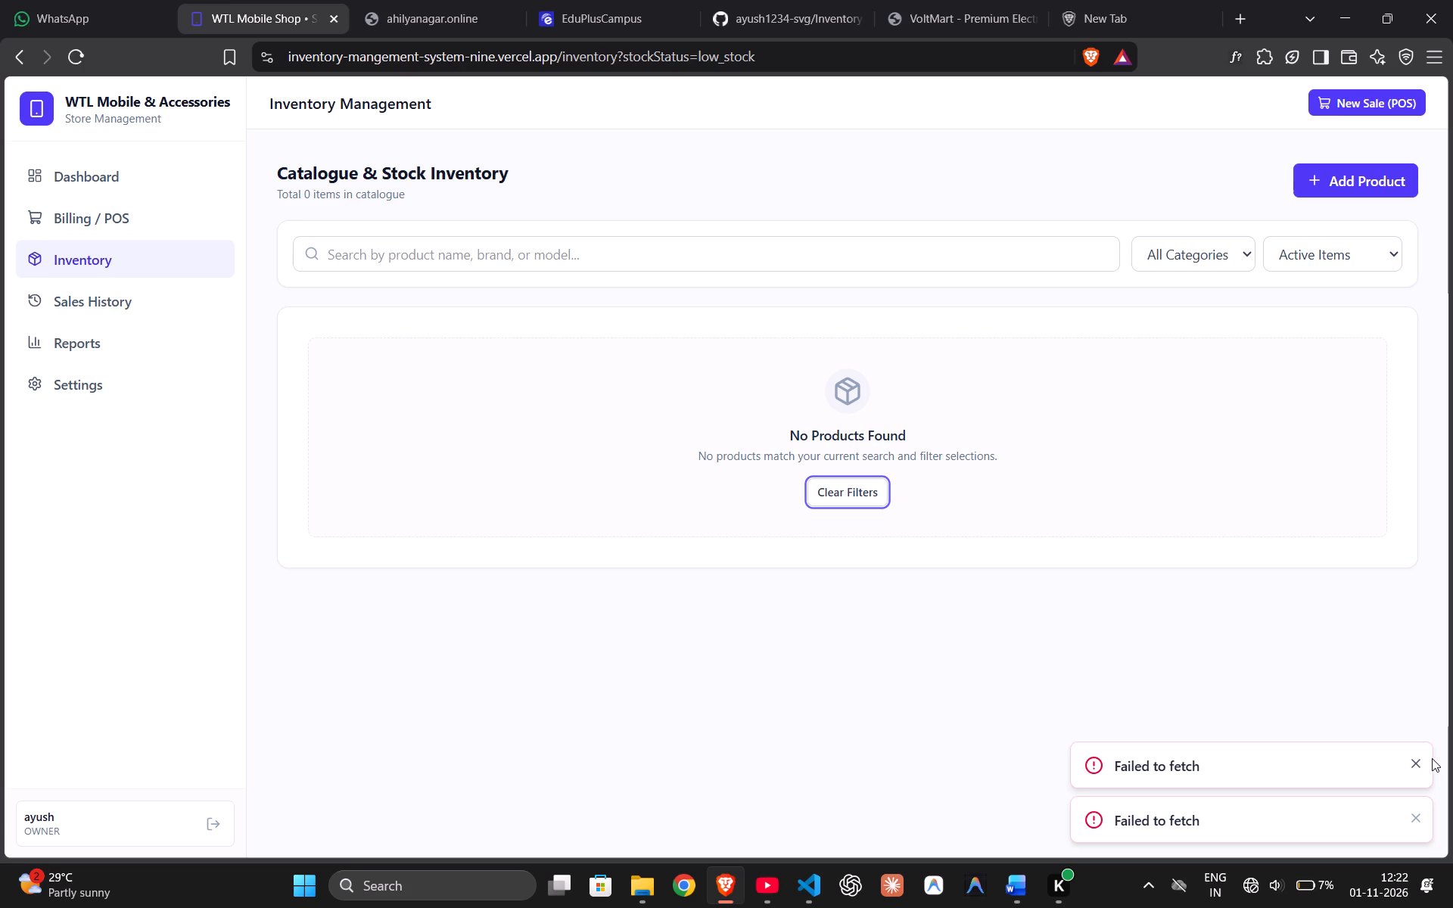
left_click(1421, 764)
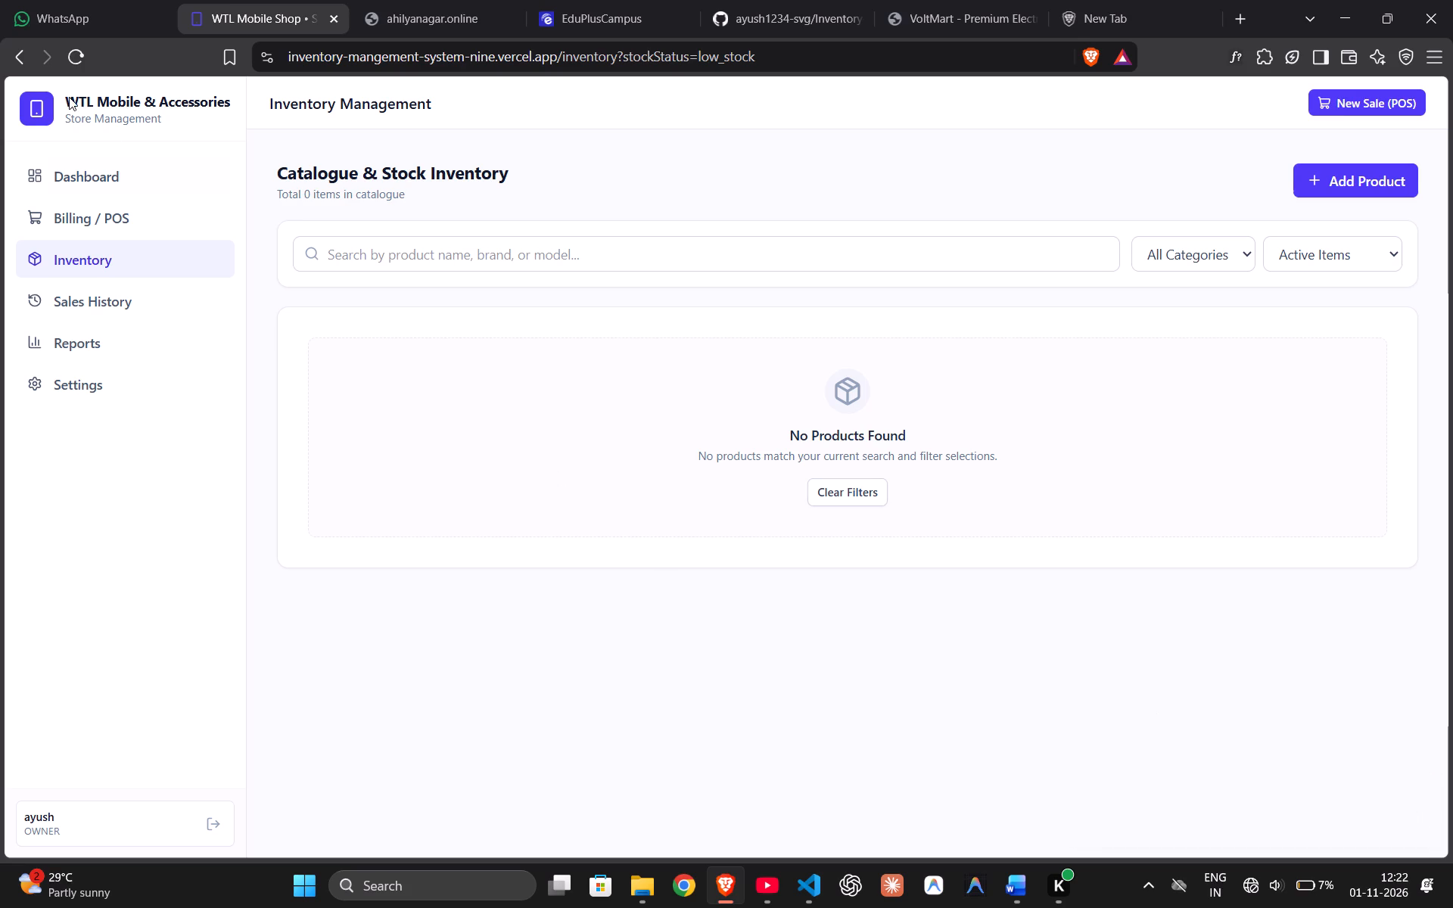
left_click(20, 61)
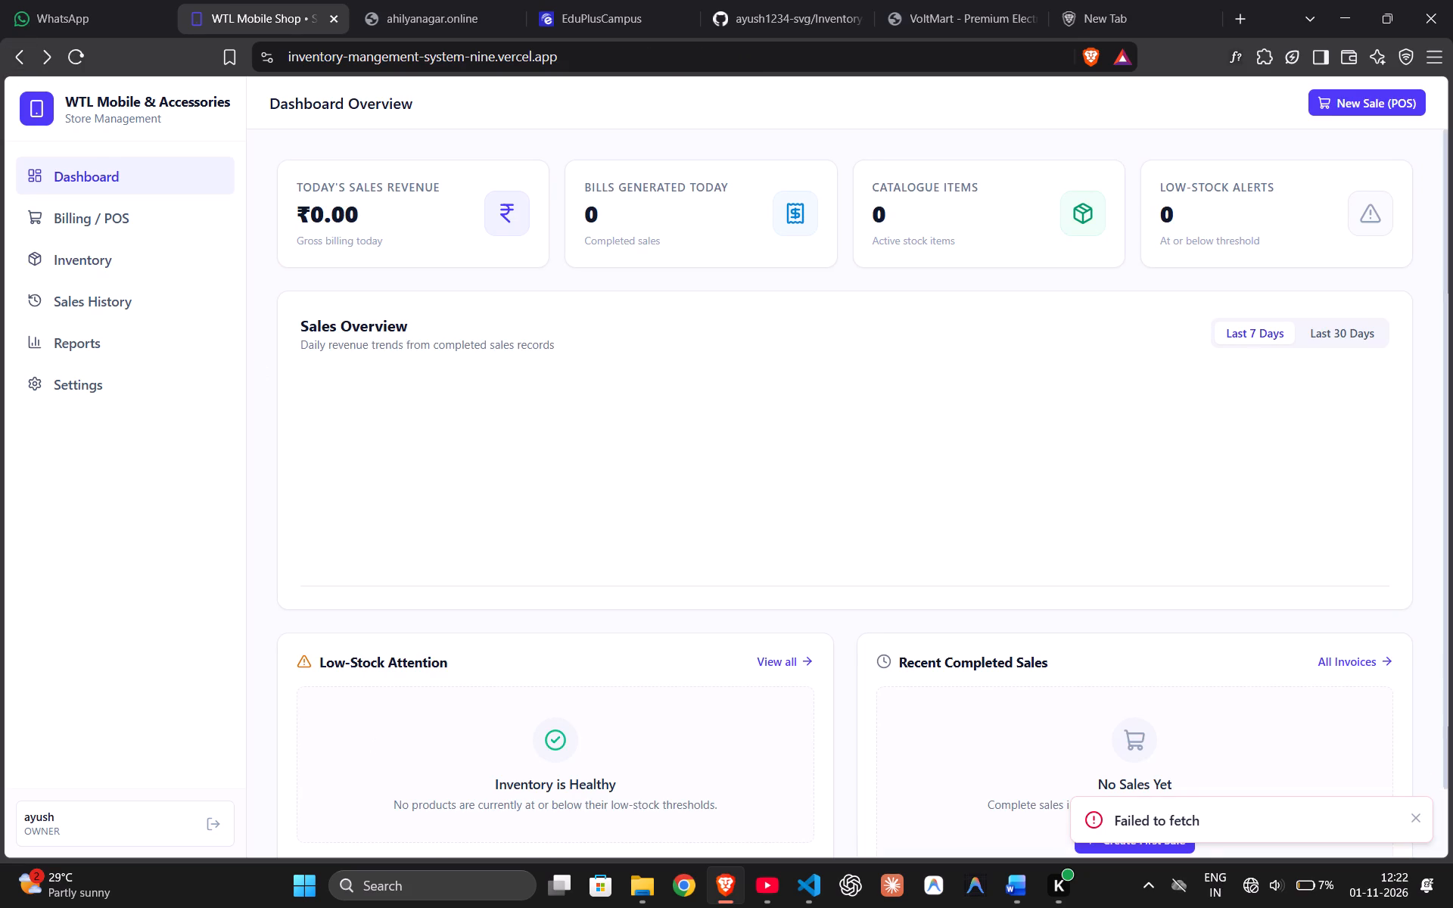
Reopen the full low-stock list from the dashboard and dismiss the error notifications.
scroll(695, 692, "down", 5)
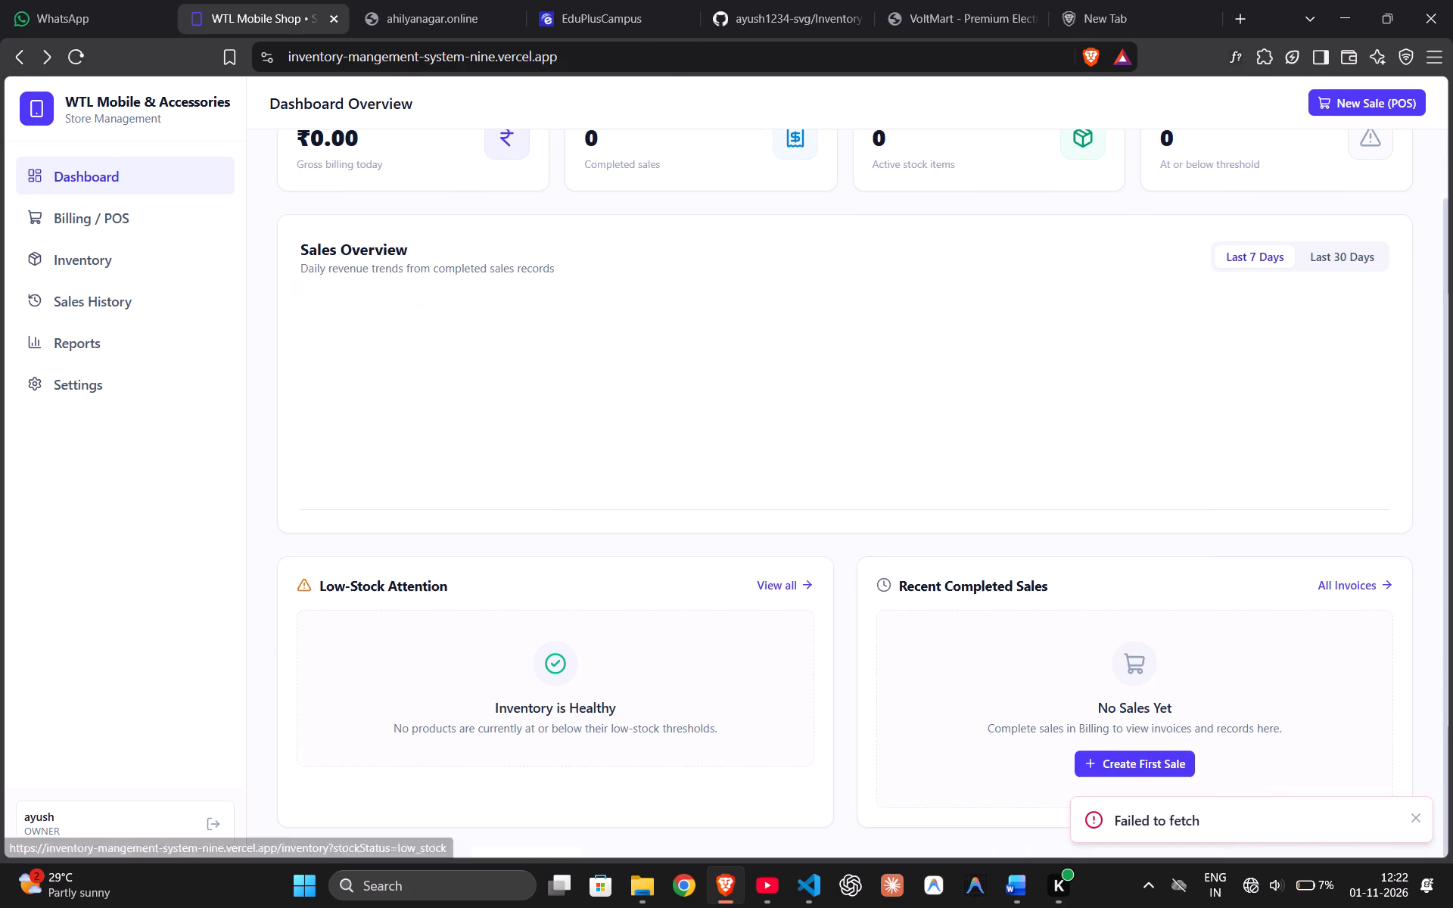
left_click(554, 686)
left_click(795, 596)
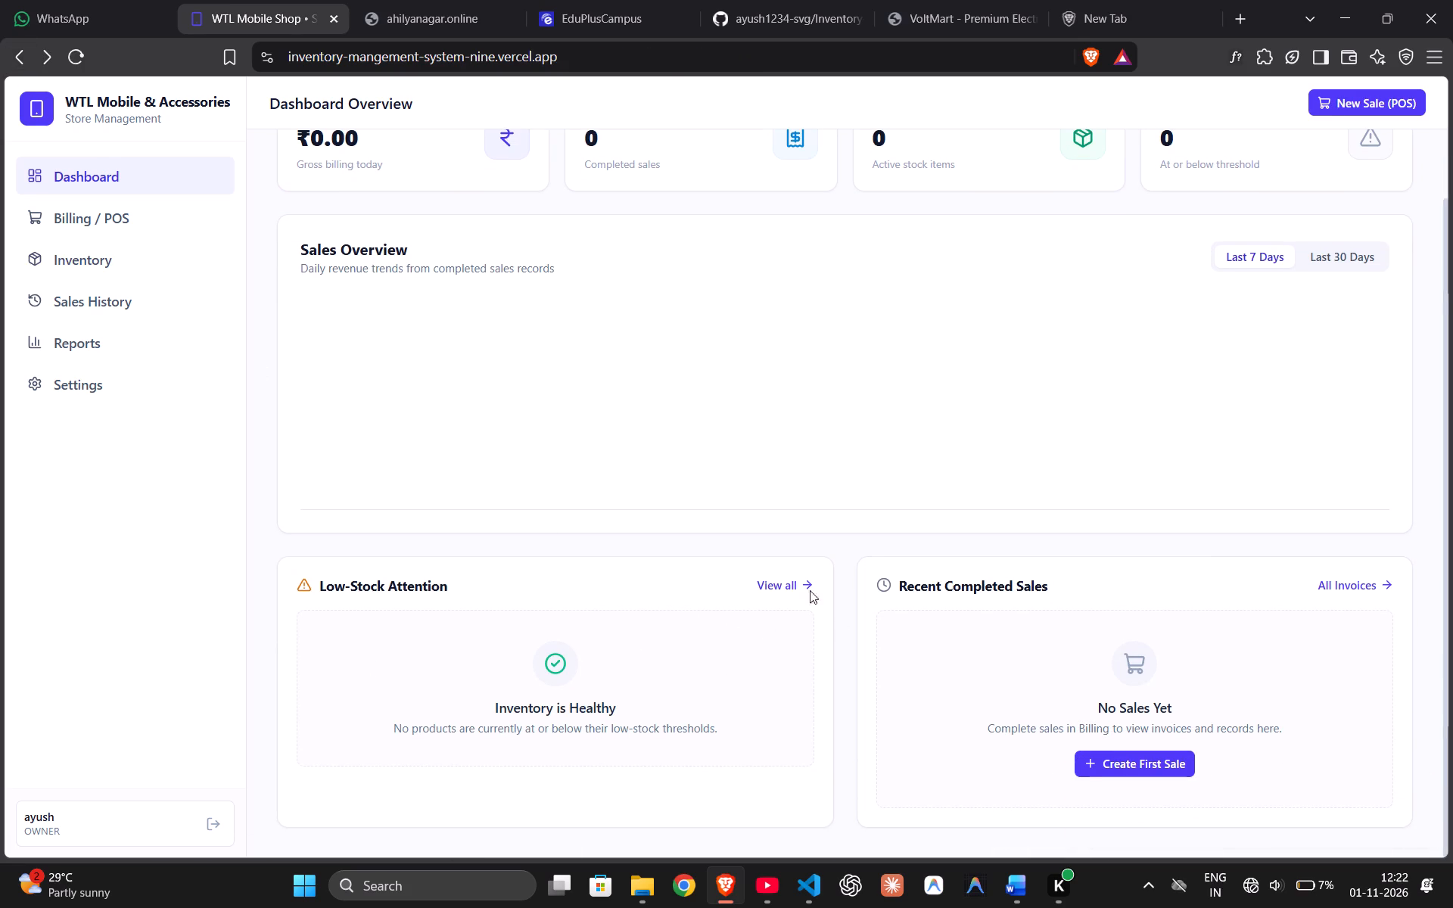
left_click(770, 578)
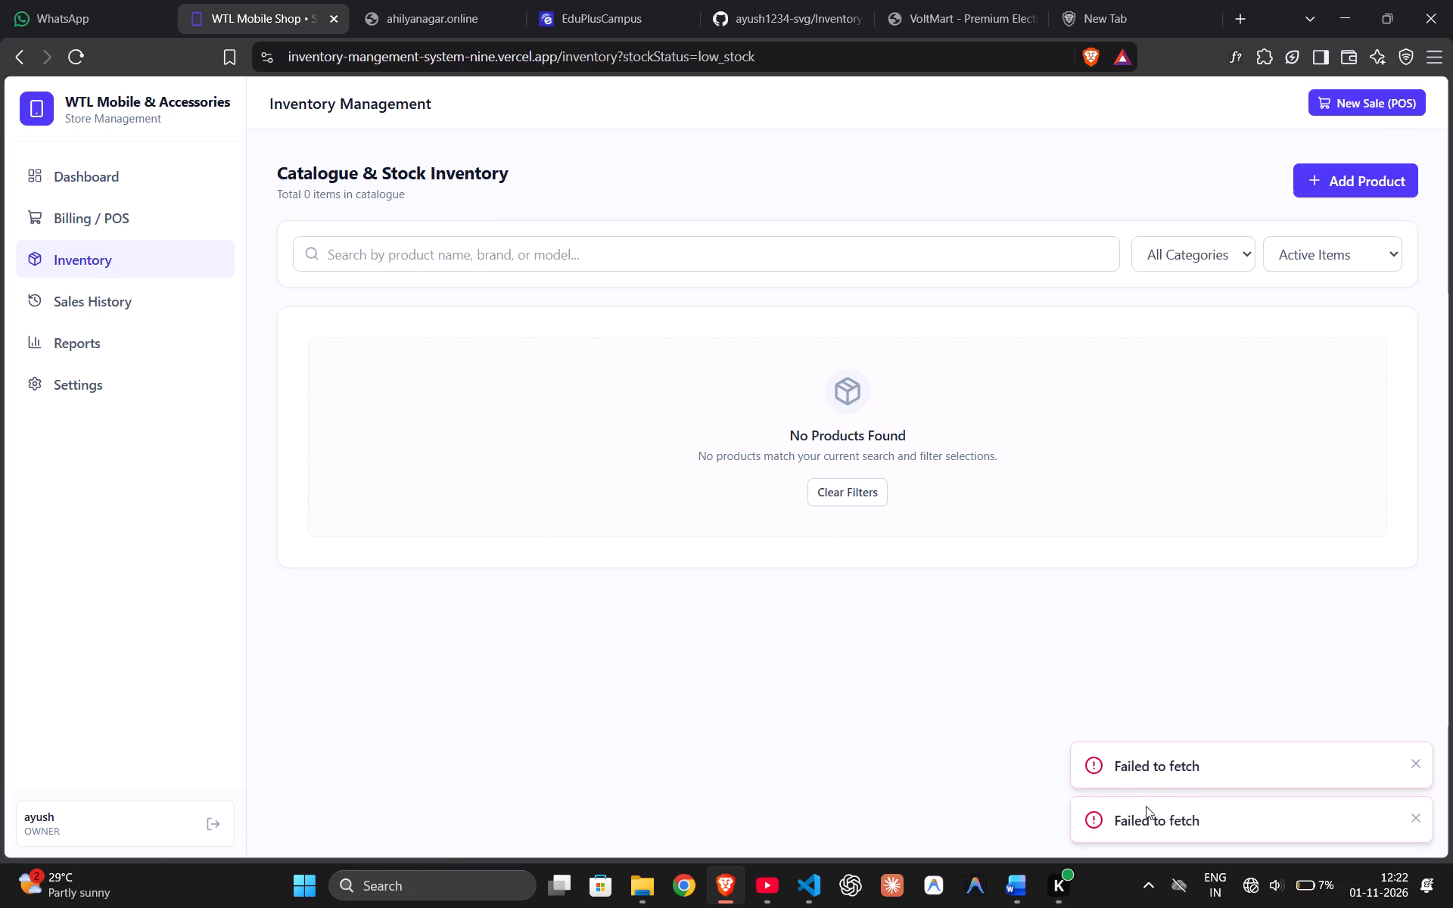
left_click(1416, 760)
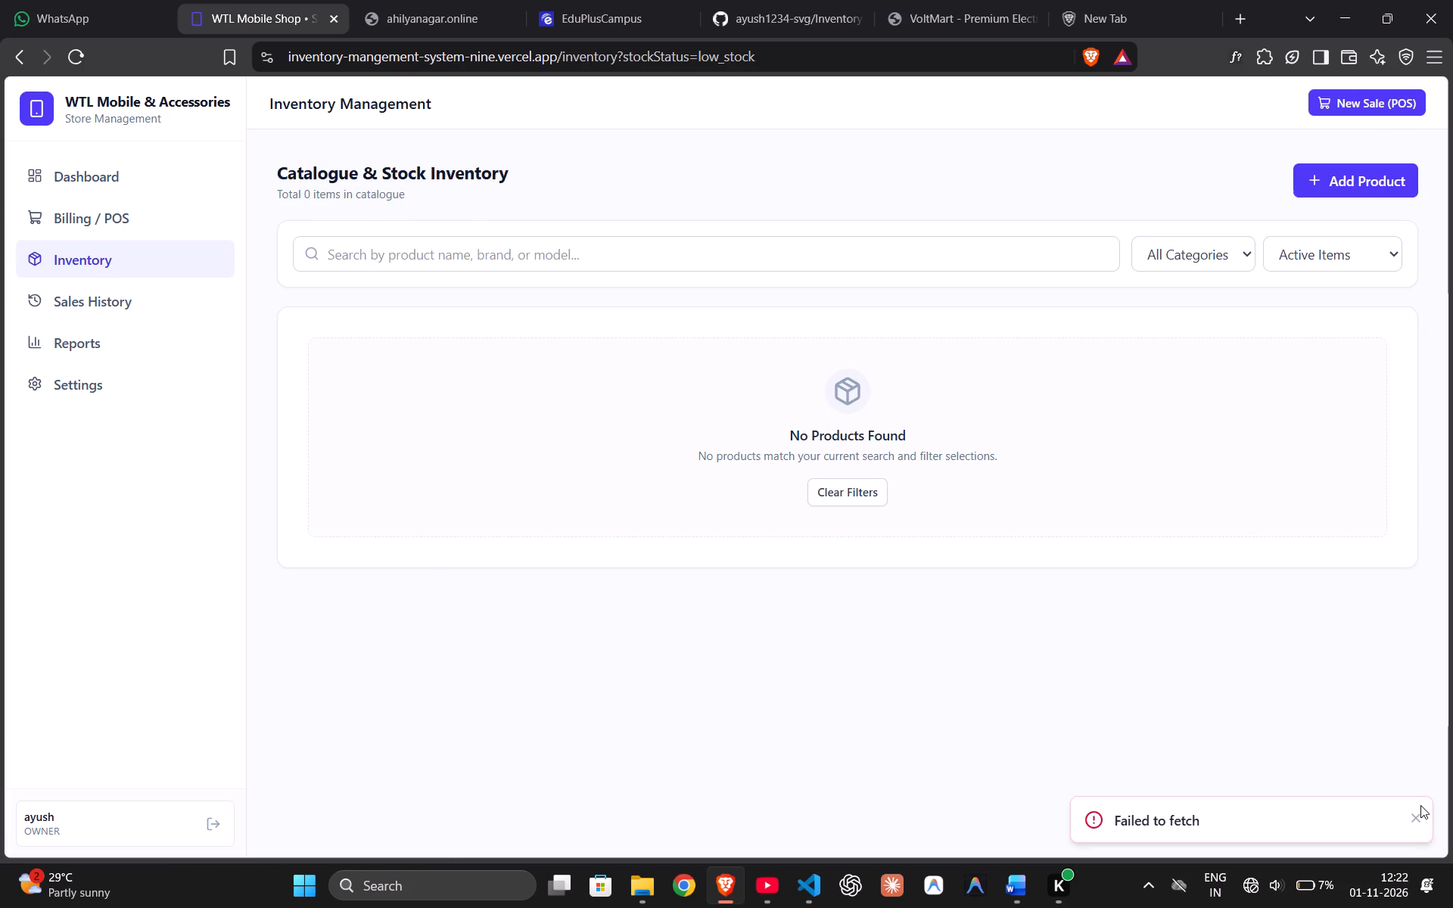
left_click(1420, 813)
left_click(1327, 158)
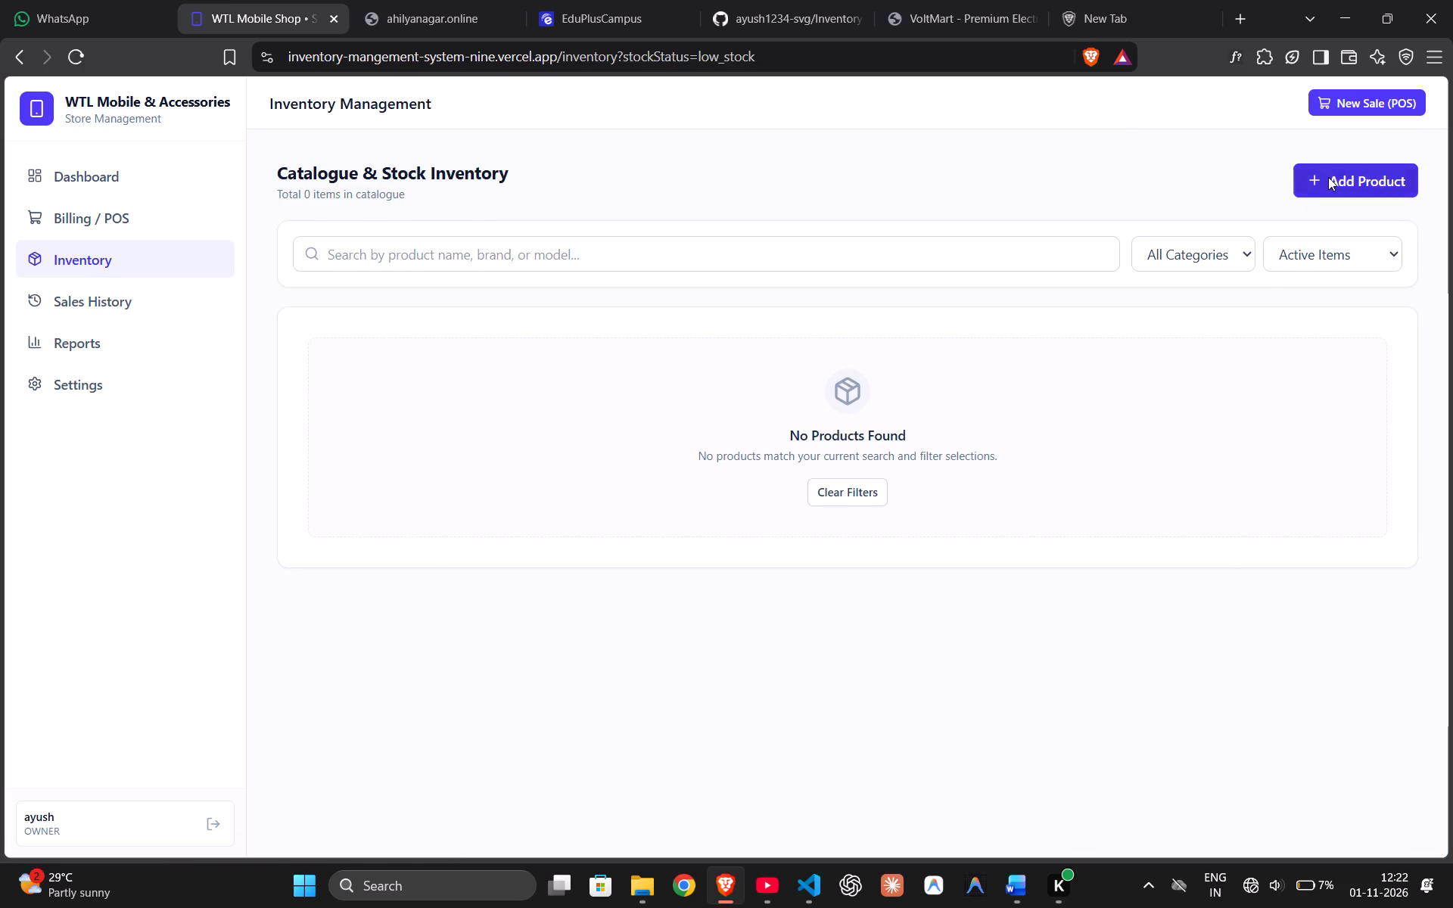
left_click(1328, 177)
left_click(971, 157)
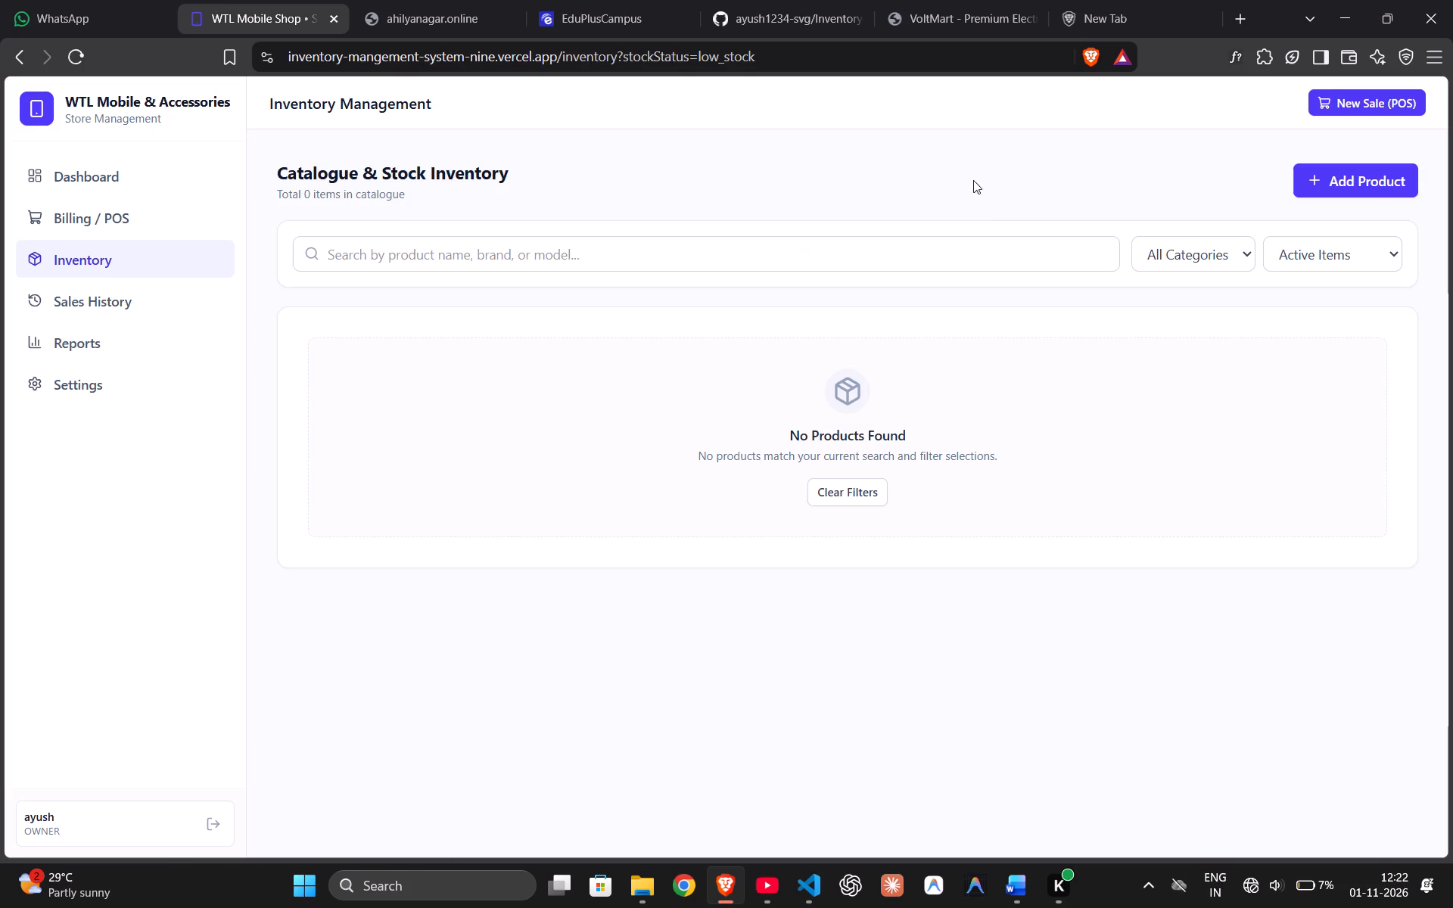
Go back to the dashboard, check the sales history and inventory pages, and dismiss error notifications.
left_click(10, 52)
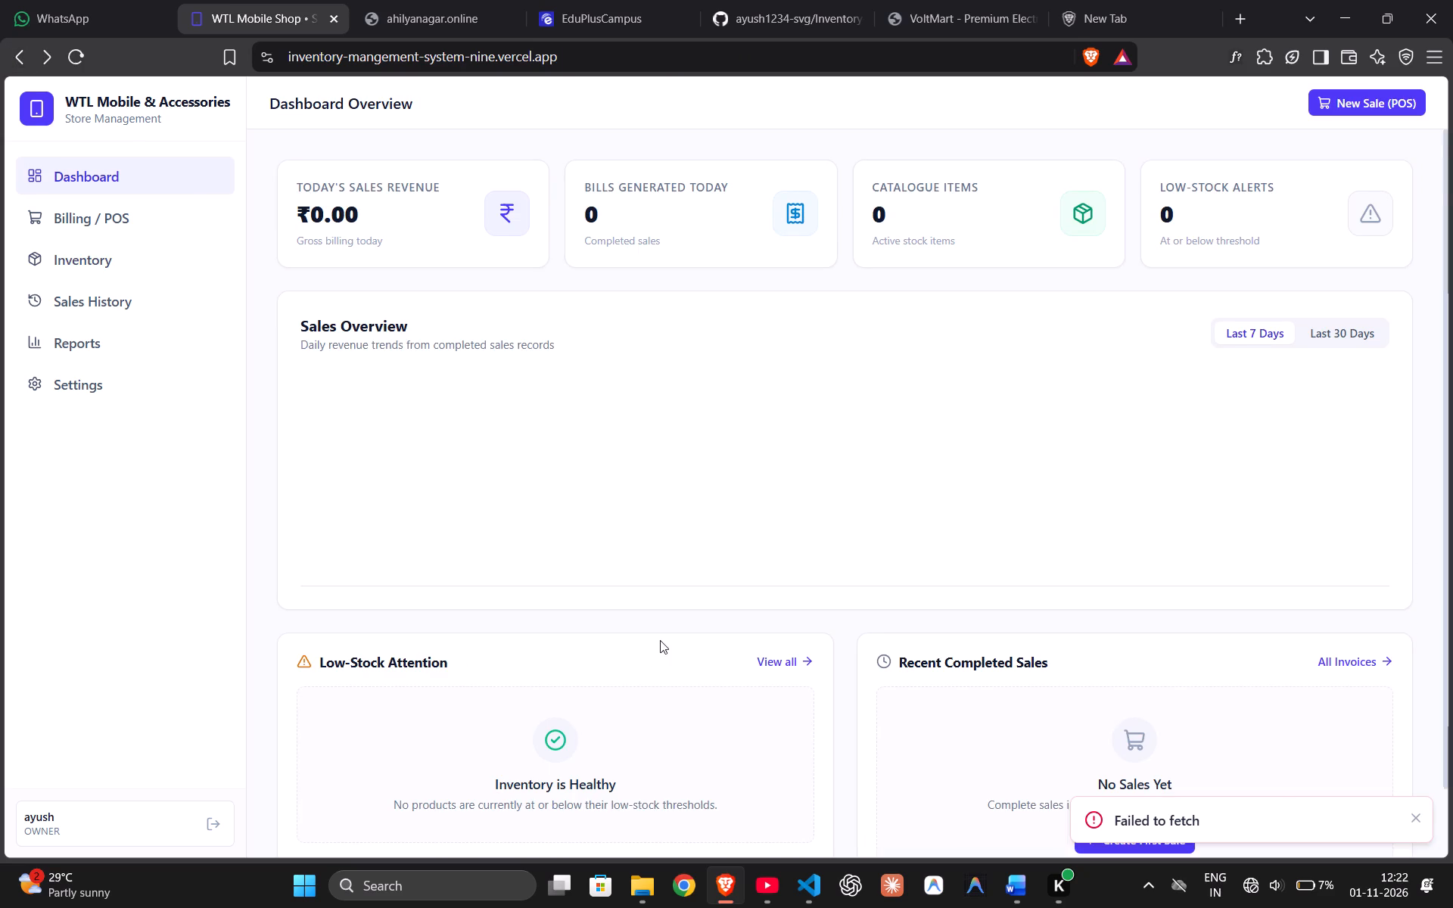
scroll(659, 640, "down", 5)
scroll(619, 590, "up", 5)
left_click(107, 297)
left_click(92, 260)
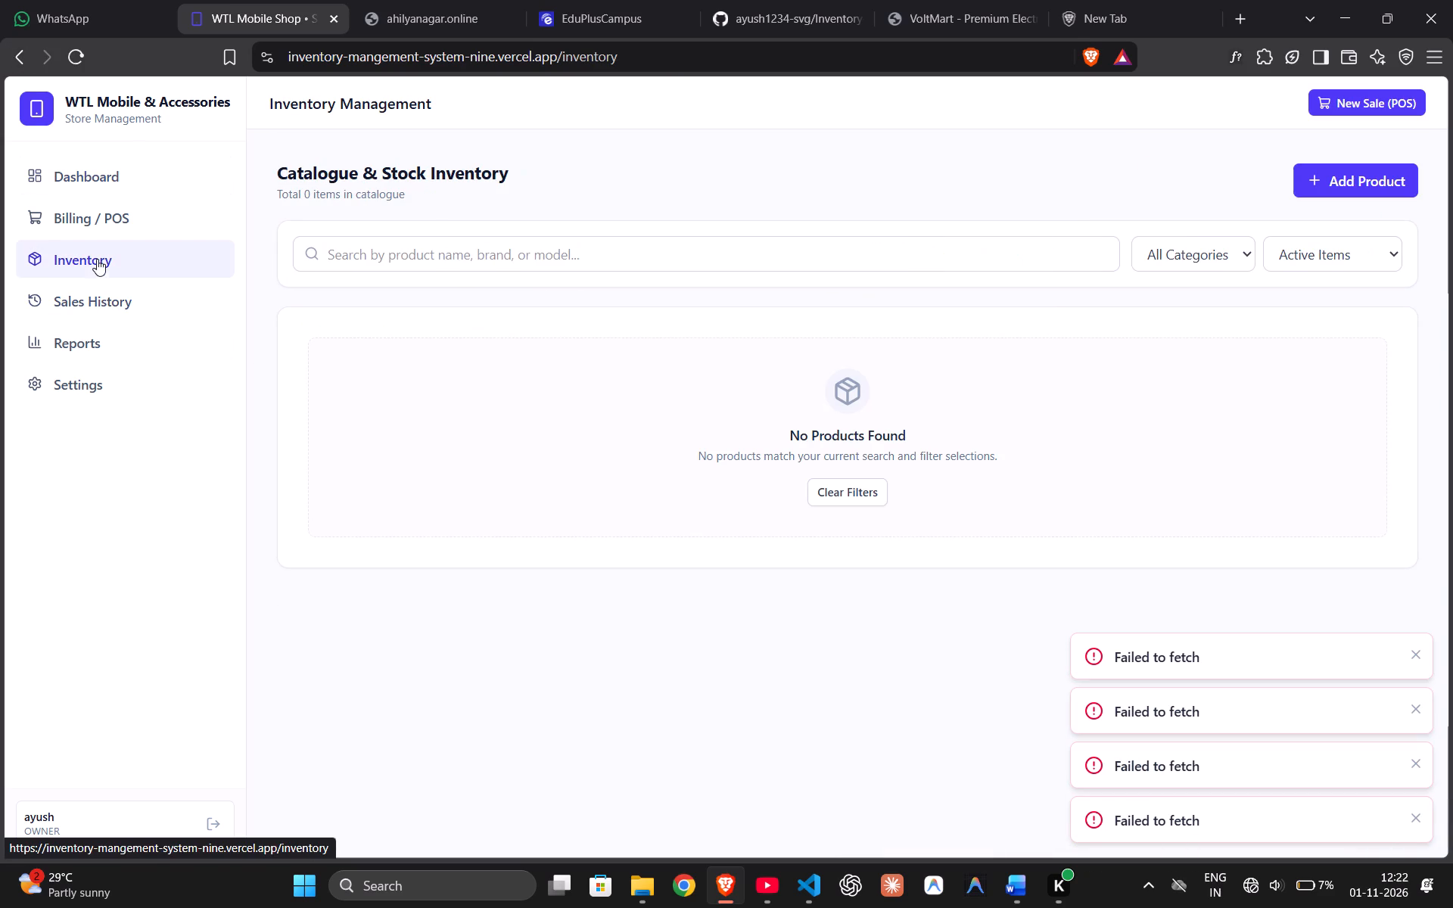
left_click(1421, 655)
left_click(1416, 702)
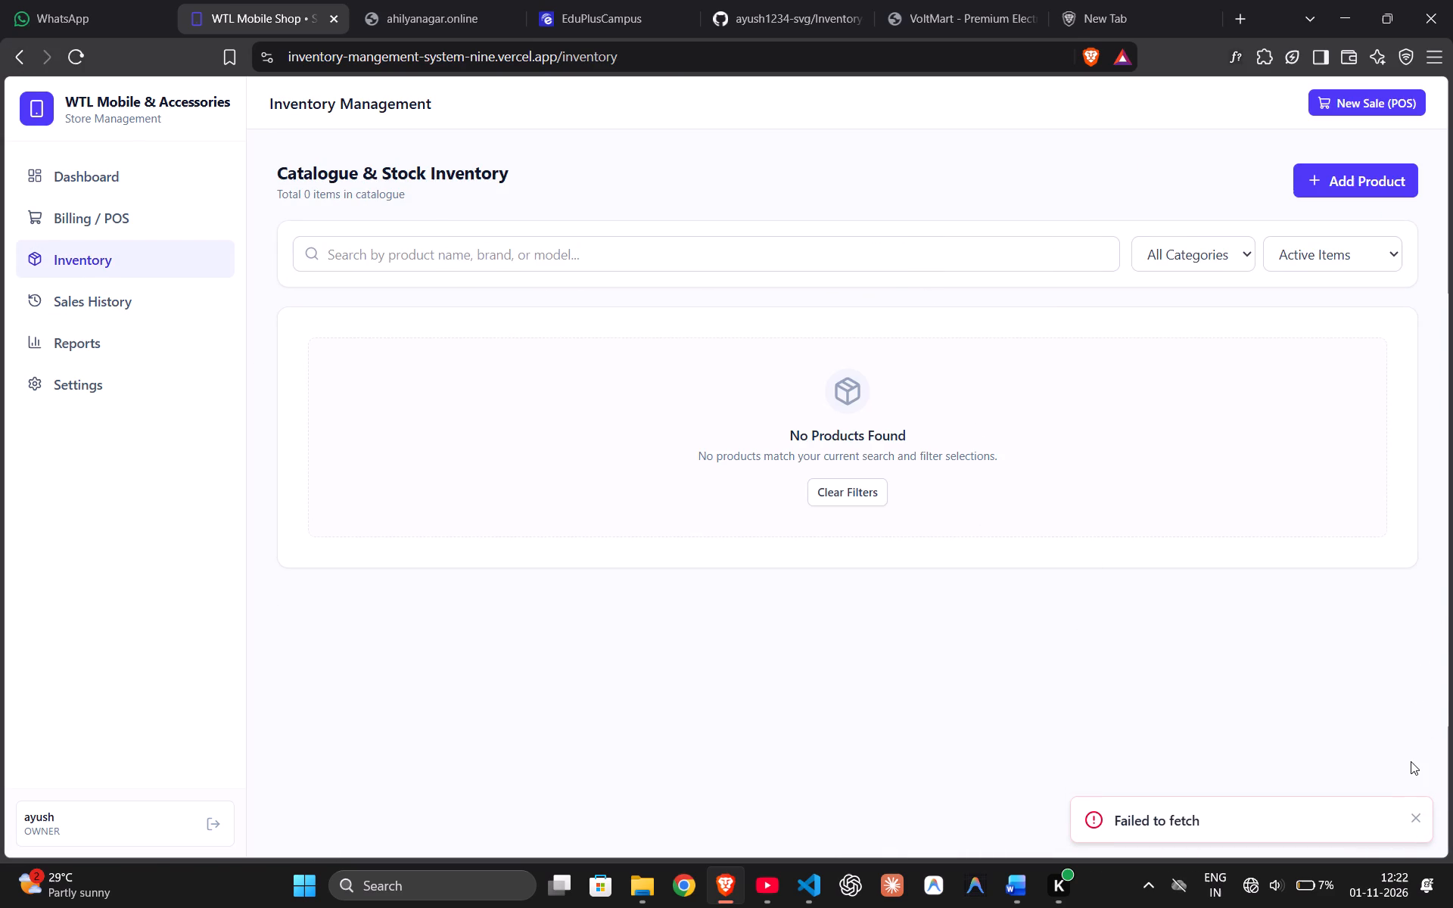
Check the sales history, reports, inventory and billing pages, ending on the dashboard.
left_click(127, 300)
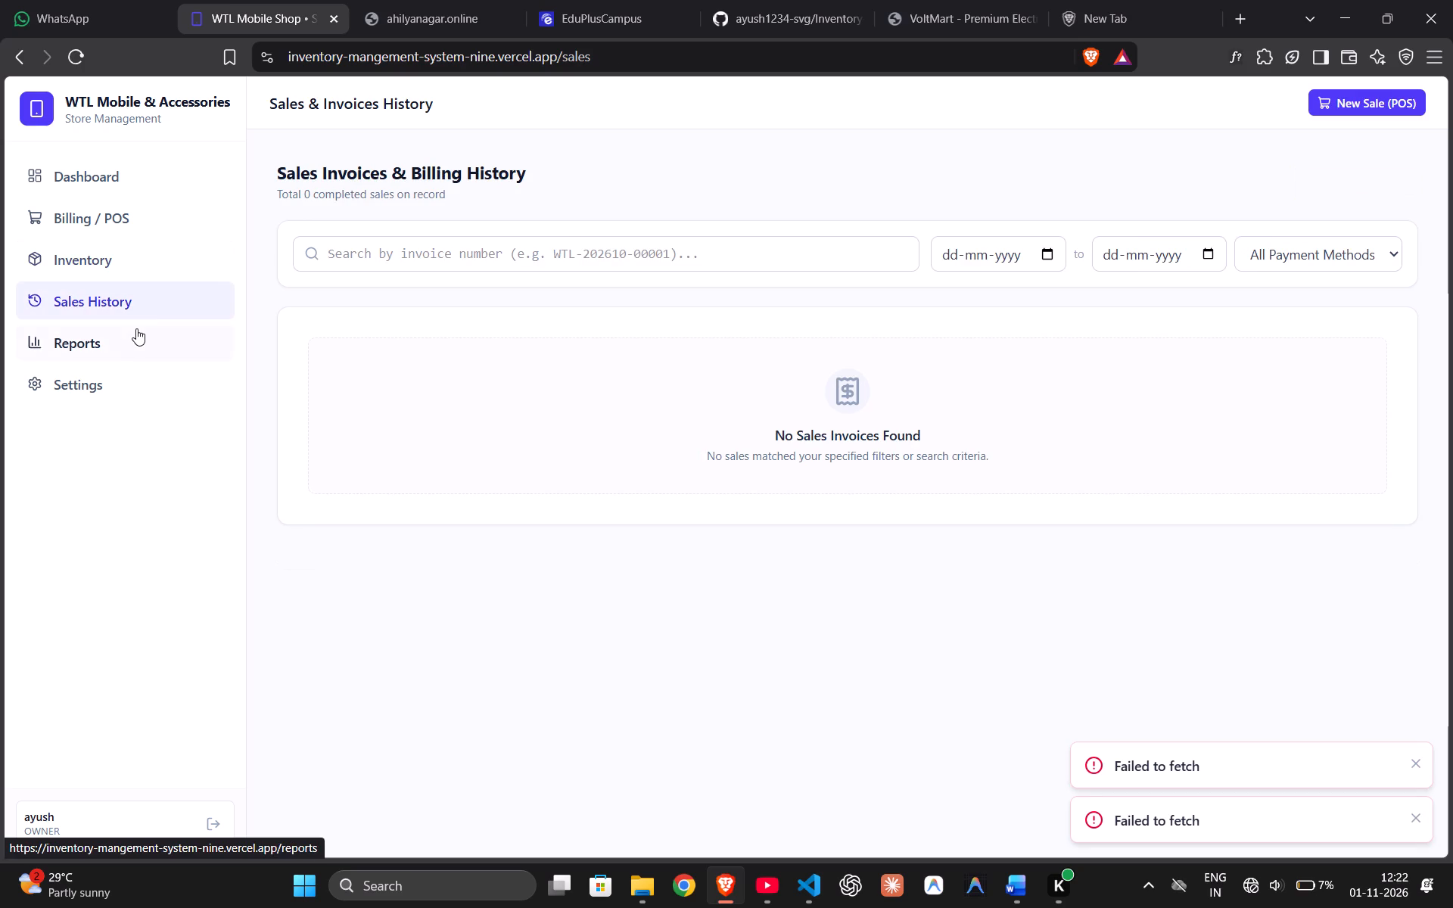
left_click(135, 328)
left_click(110, 266)
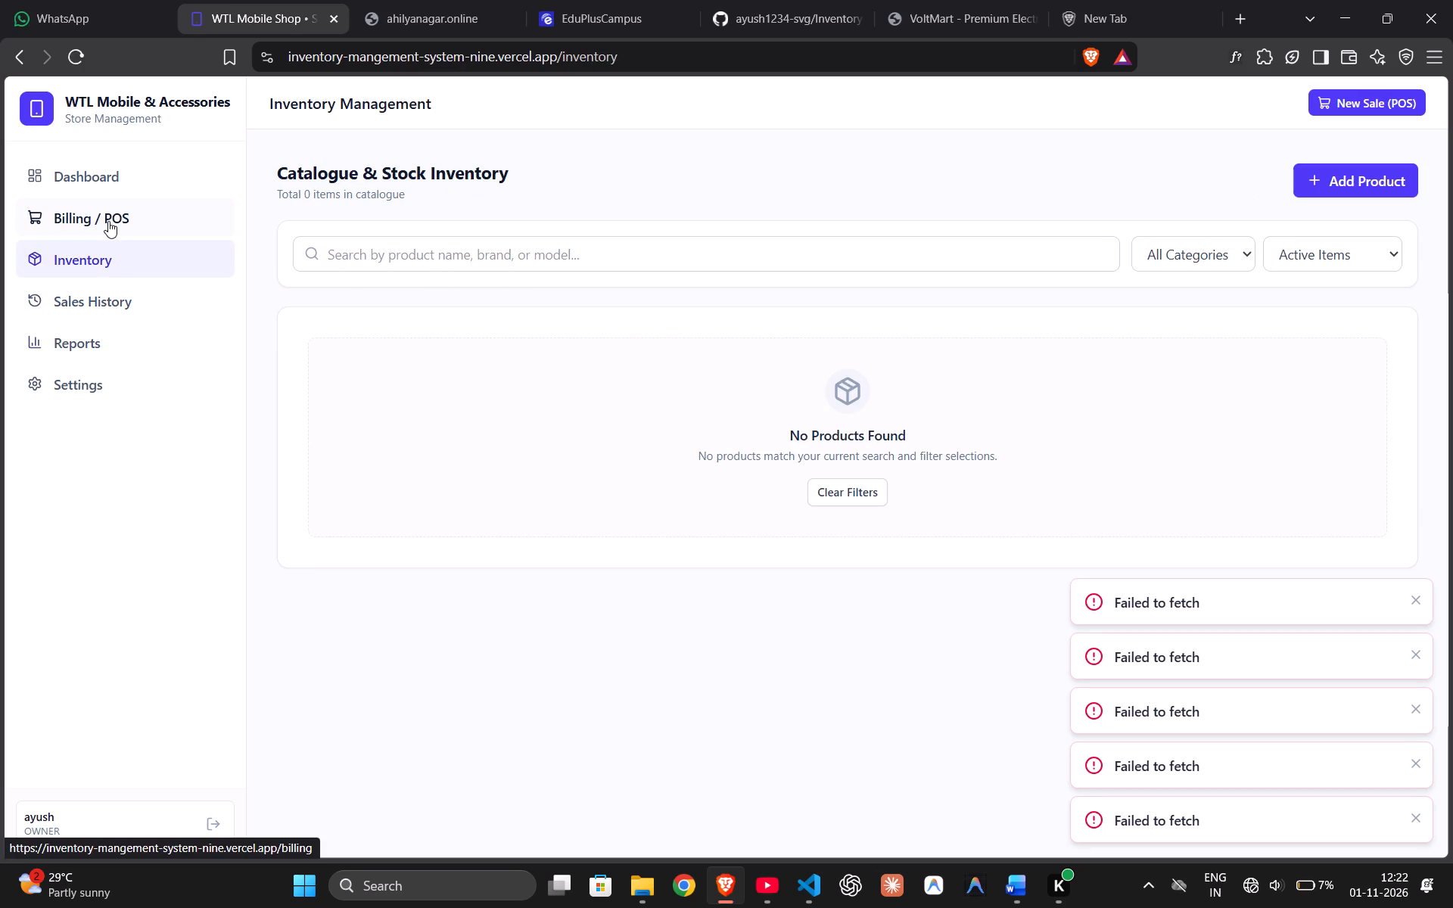
left_click(108, 221)
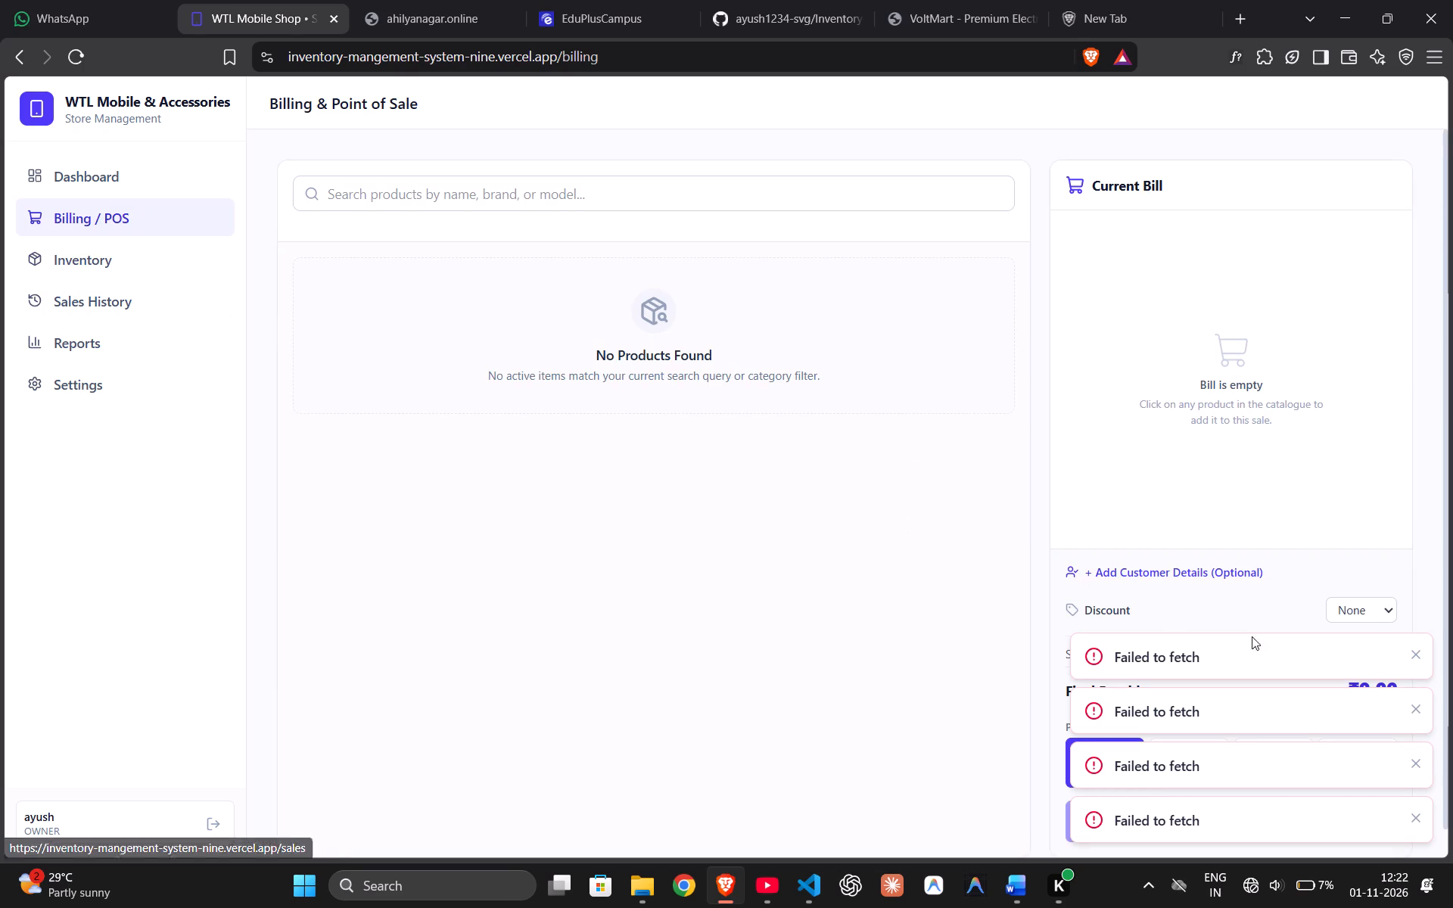
left_click(83, 179)
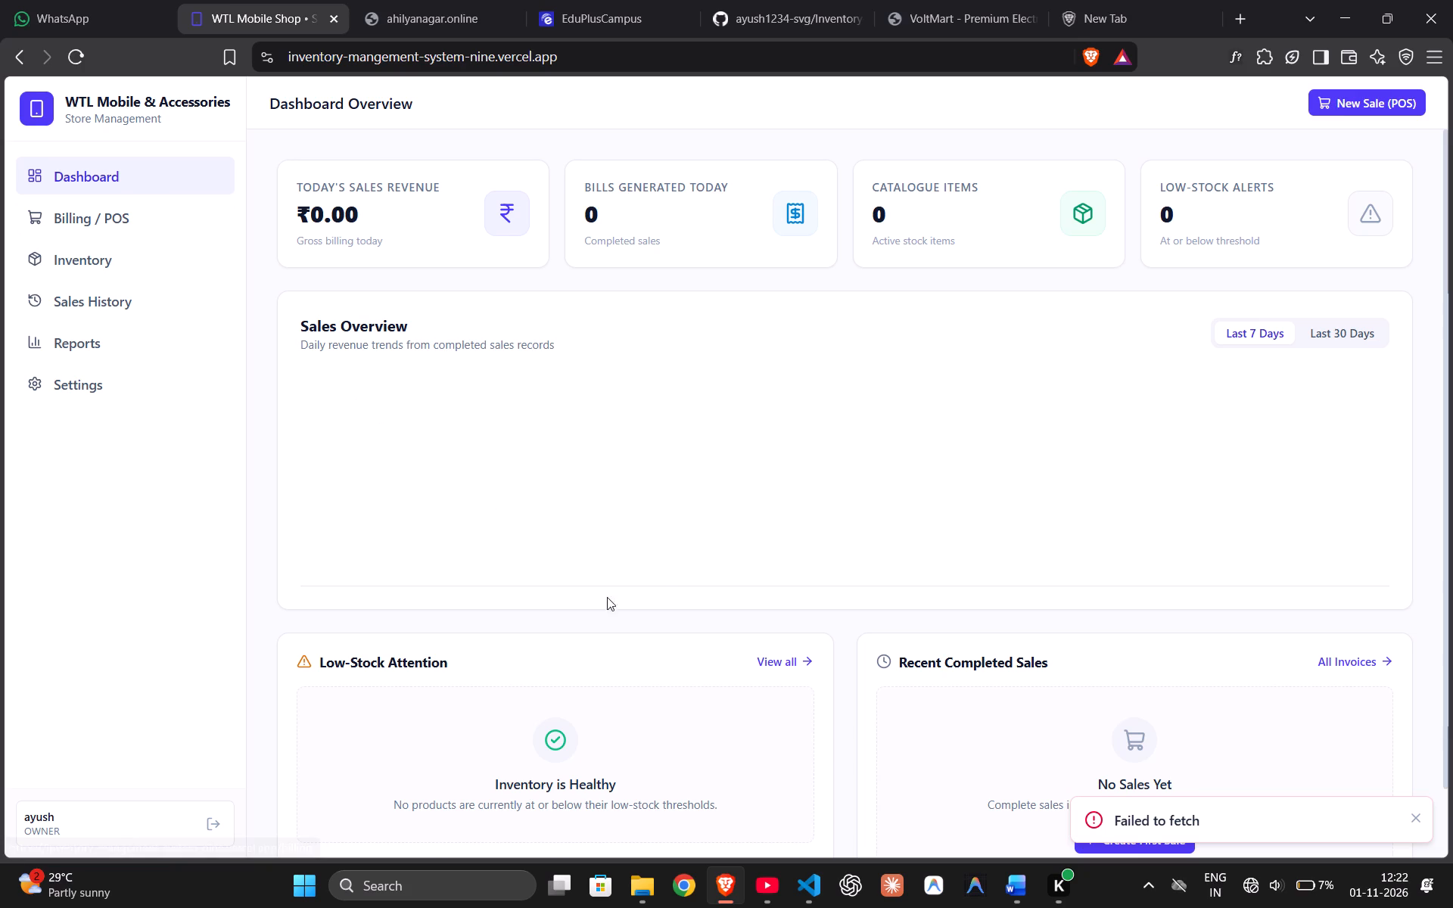
Reload the shop management dashboard page, retrying the reload once.
left_click(79, 54)
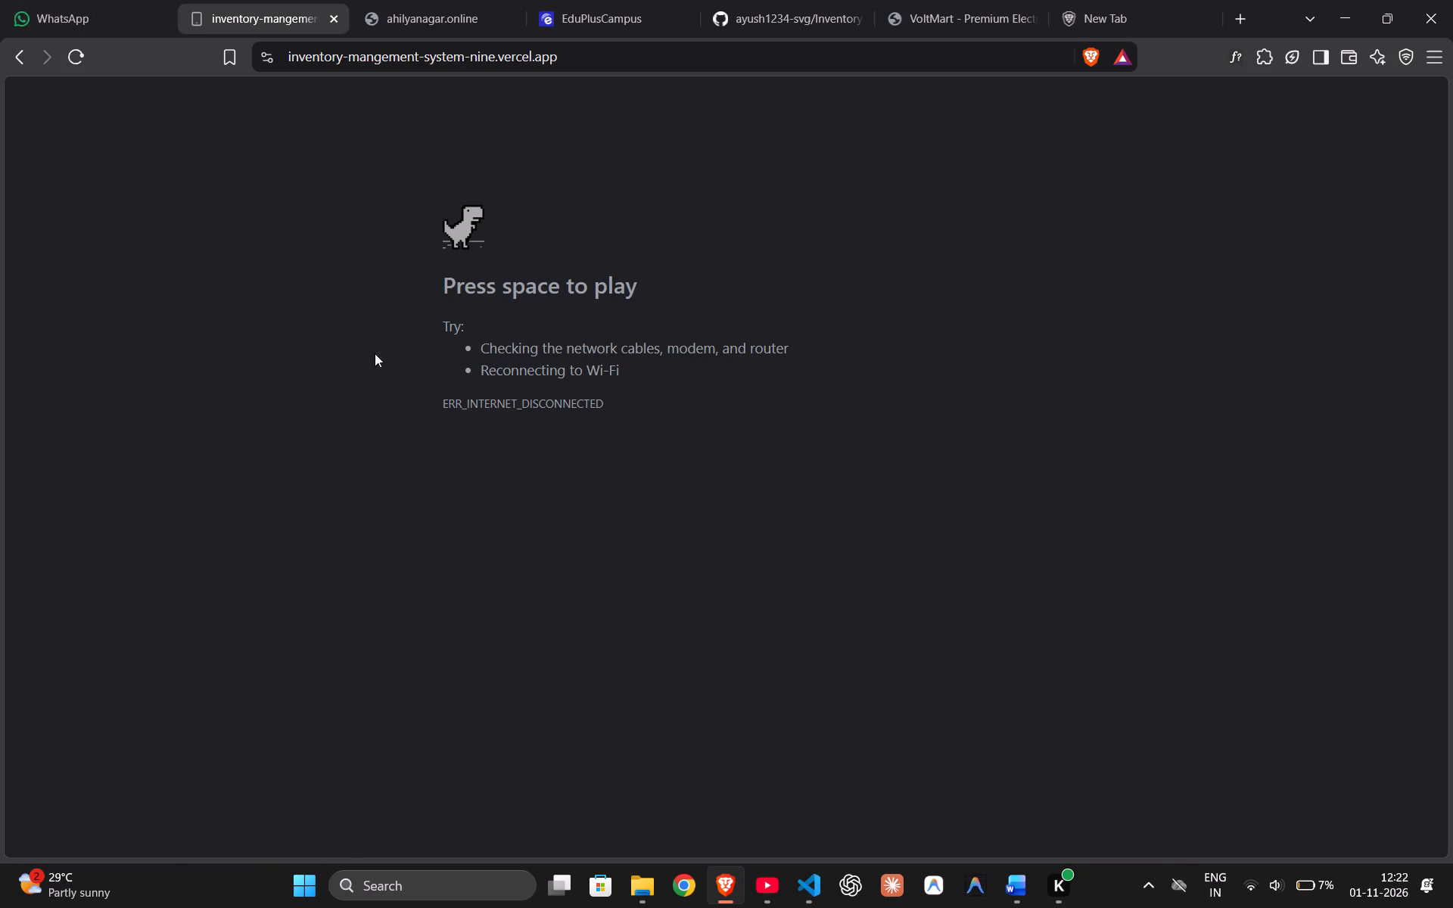
left_click(88, 56)
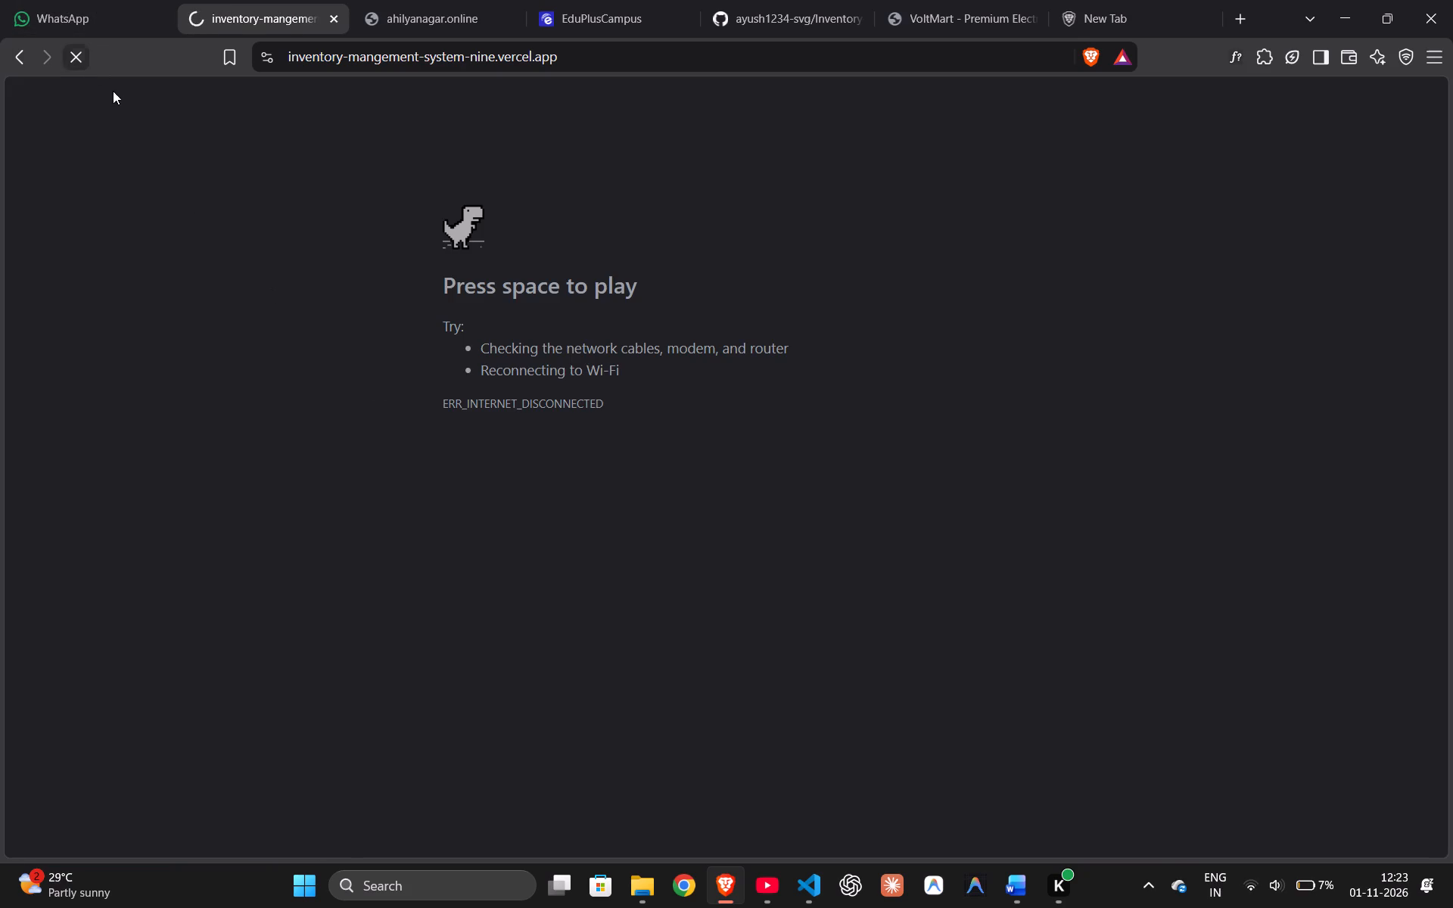
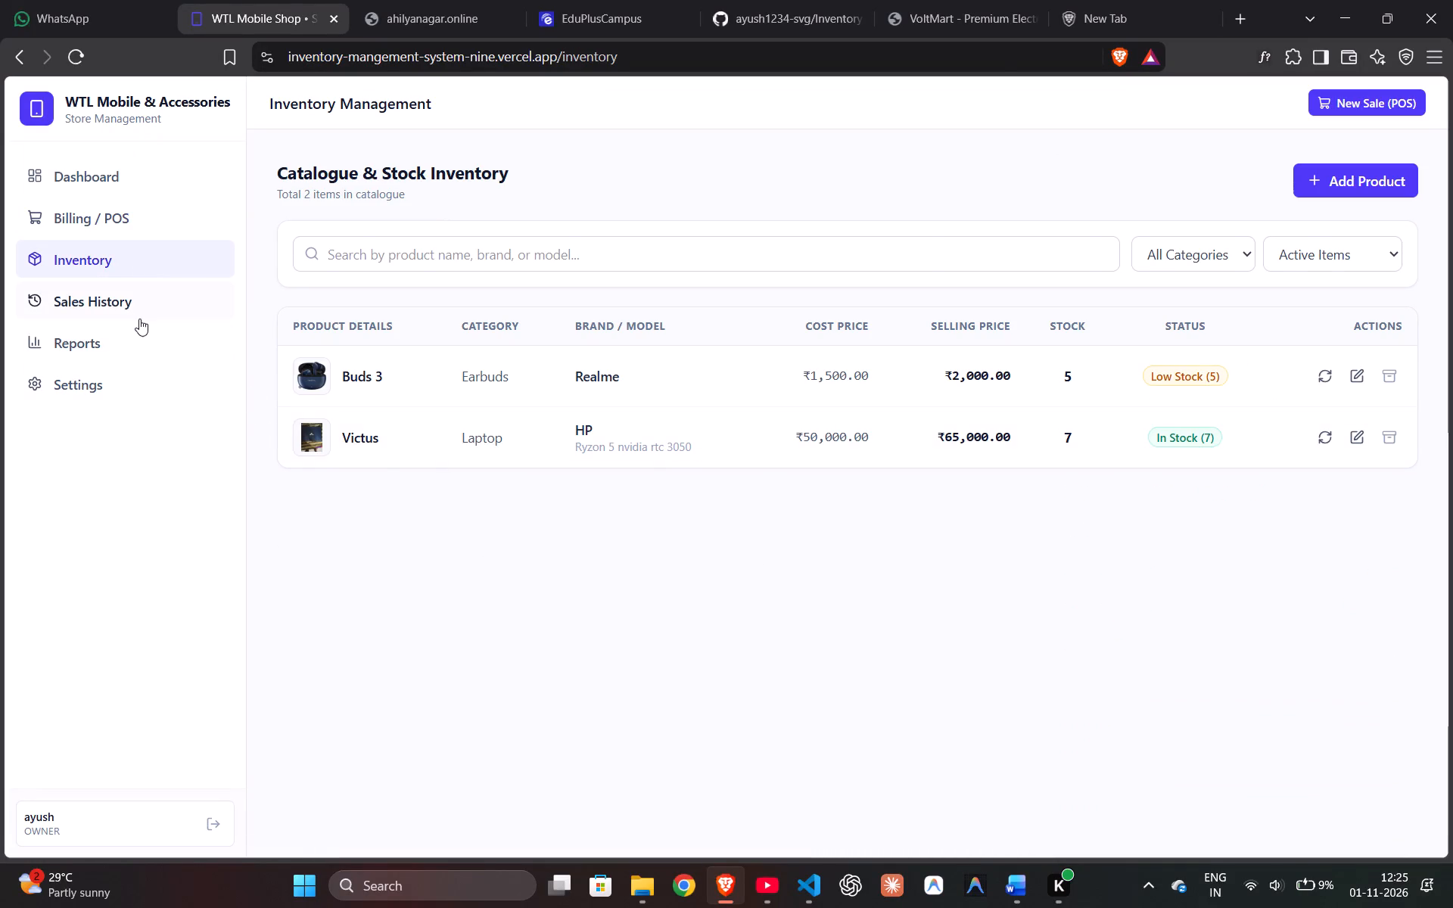
Check the reports and billing pages, ending on the dashboard.
left_click(138, 331)
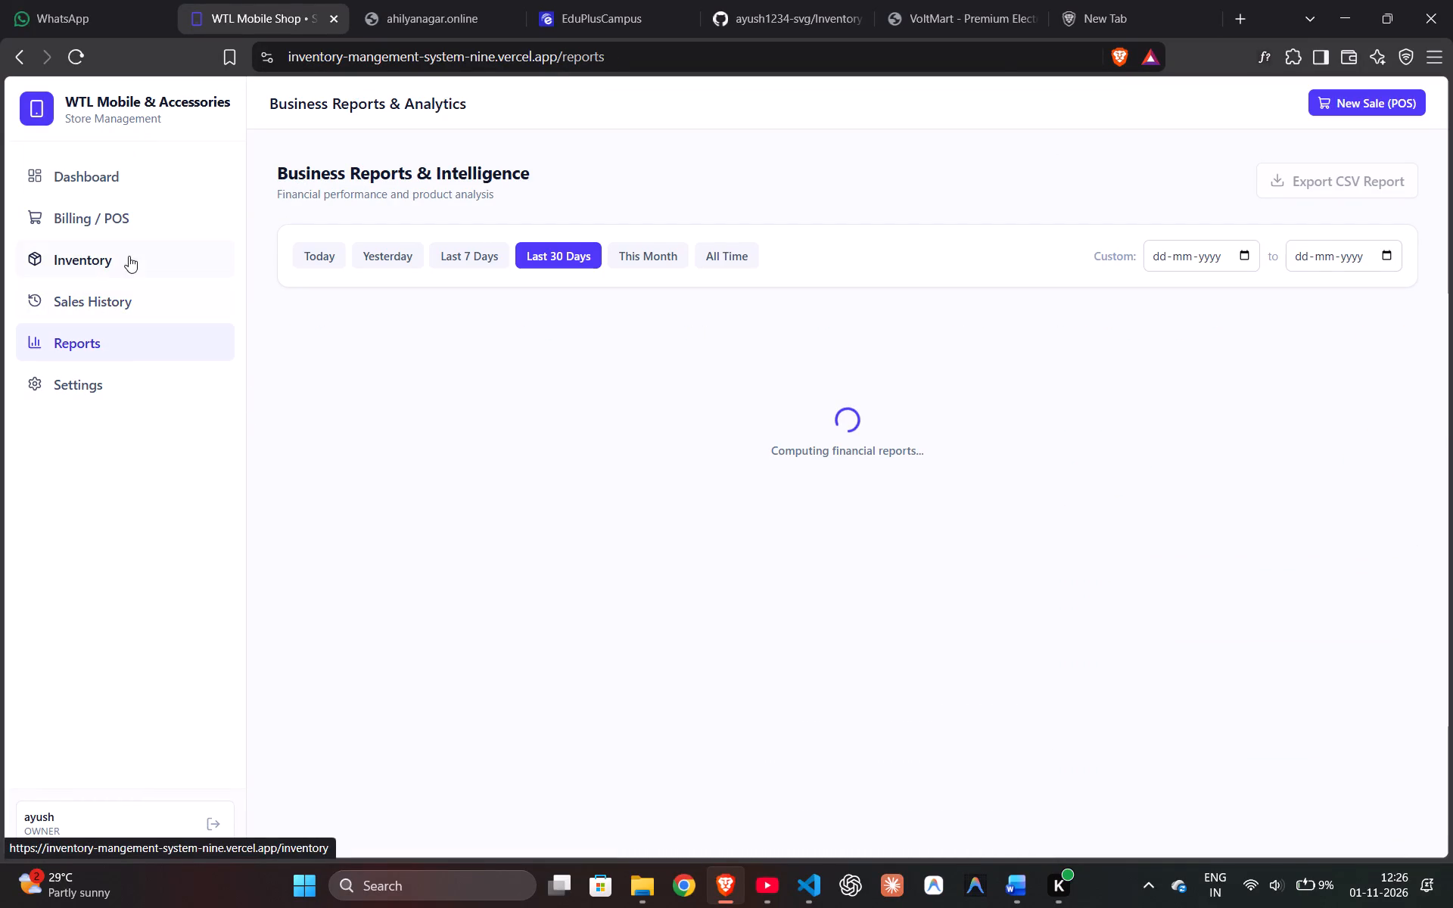
left_click(124, 229)
left_click(133, 191)
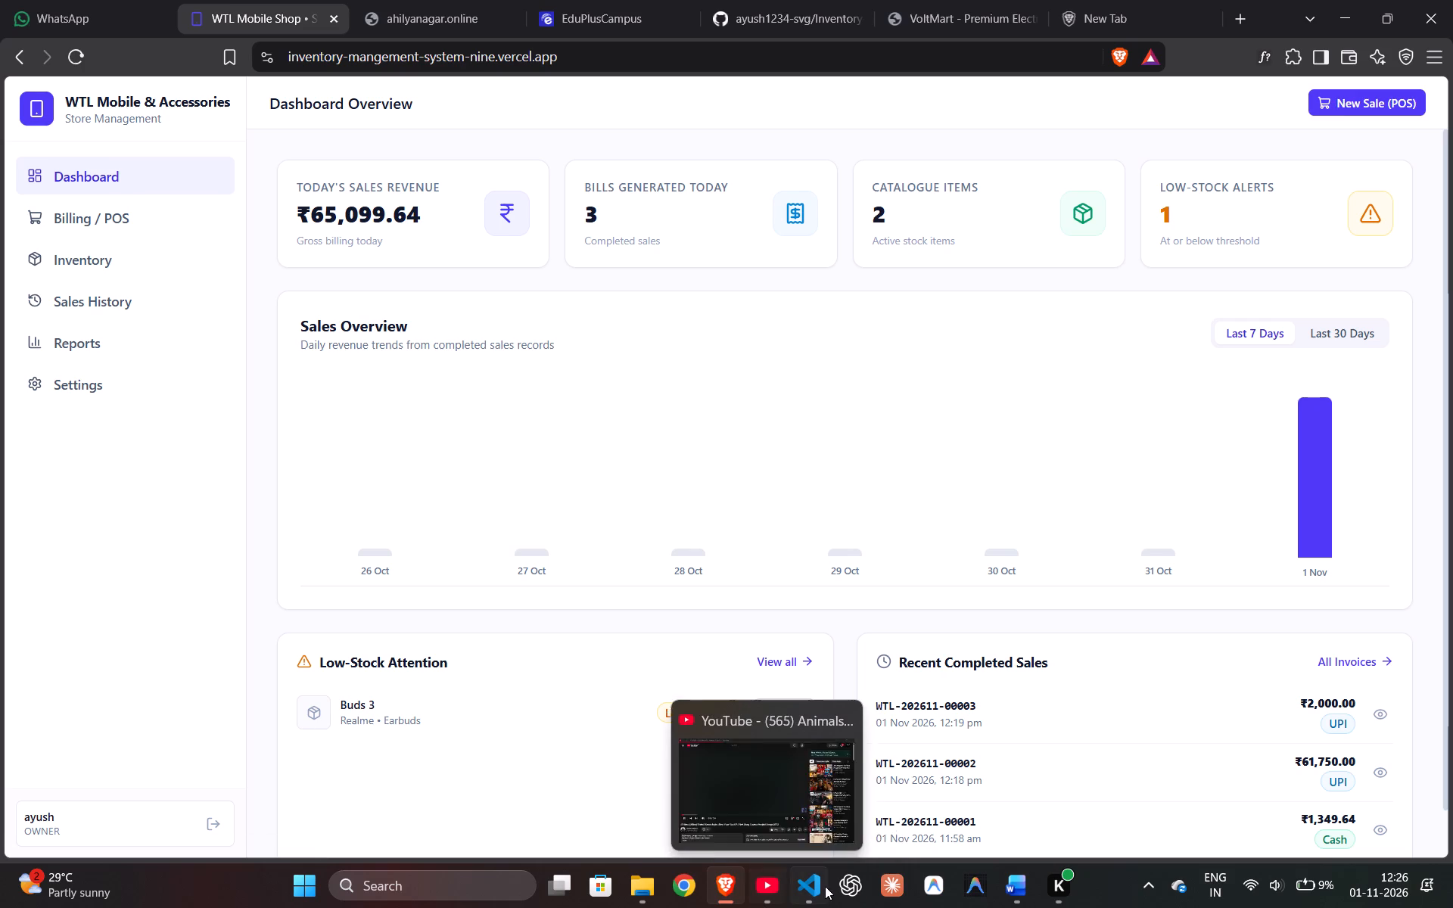
Switch to the Hardev Solar Services report in Word and select the Figure 5.1 home page screenshot in section 5.2.
left_click(1013, 891)
scroll(776, 546, "down", 9)
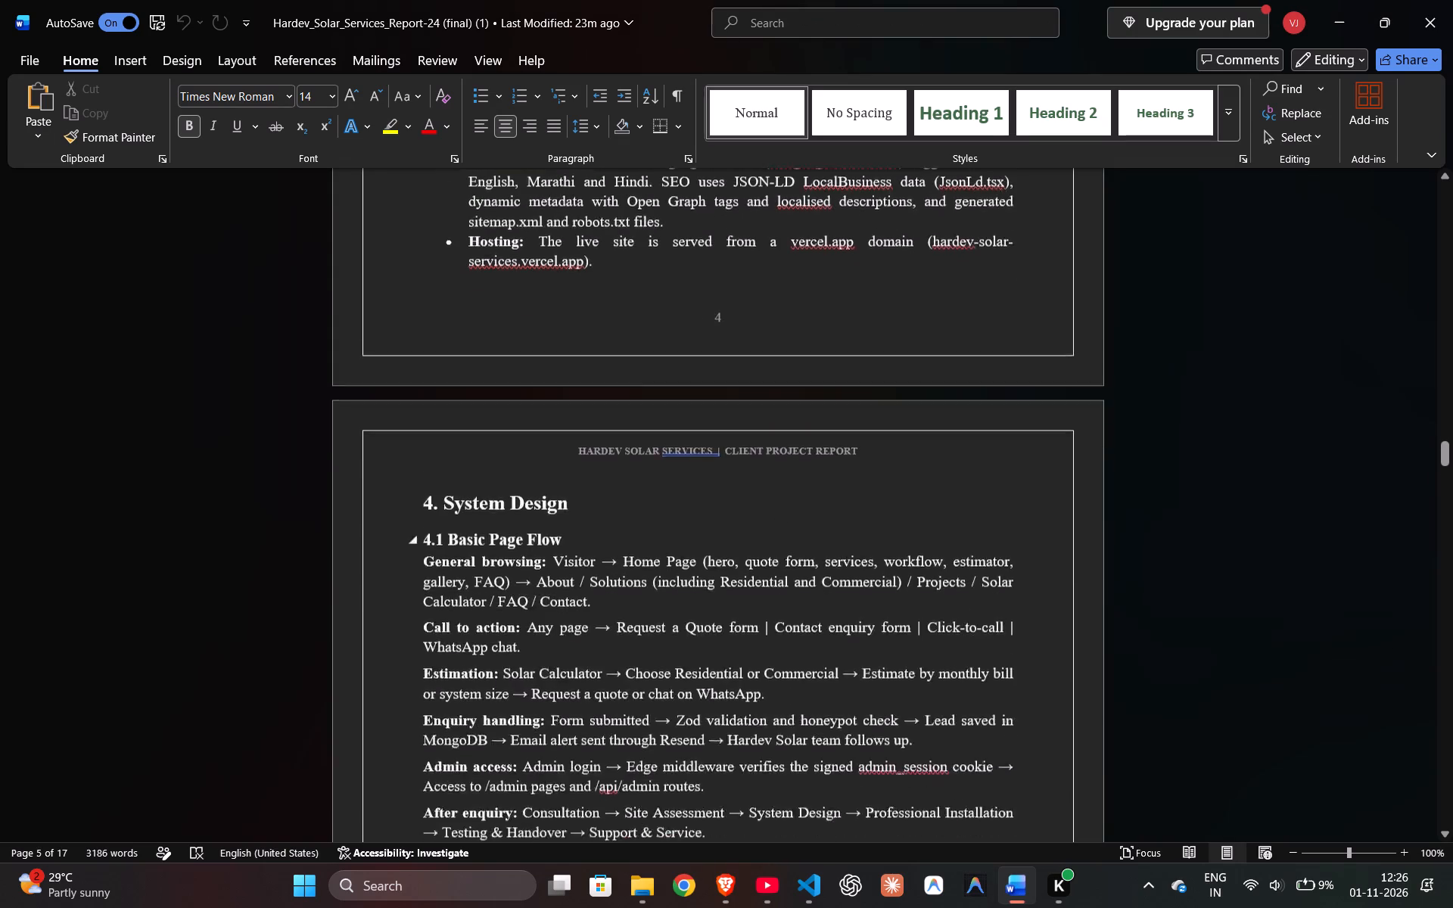
scroll(734, 469, "down", 14)
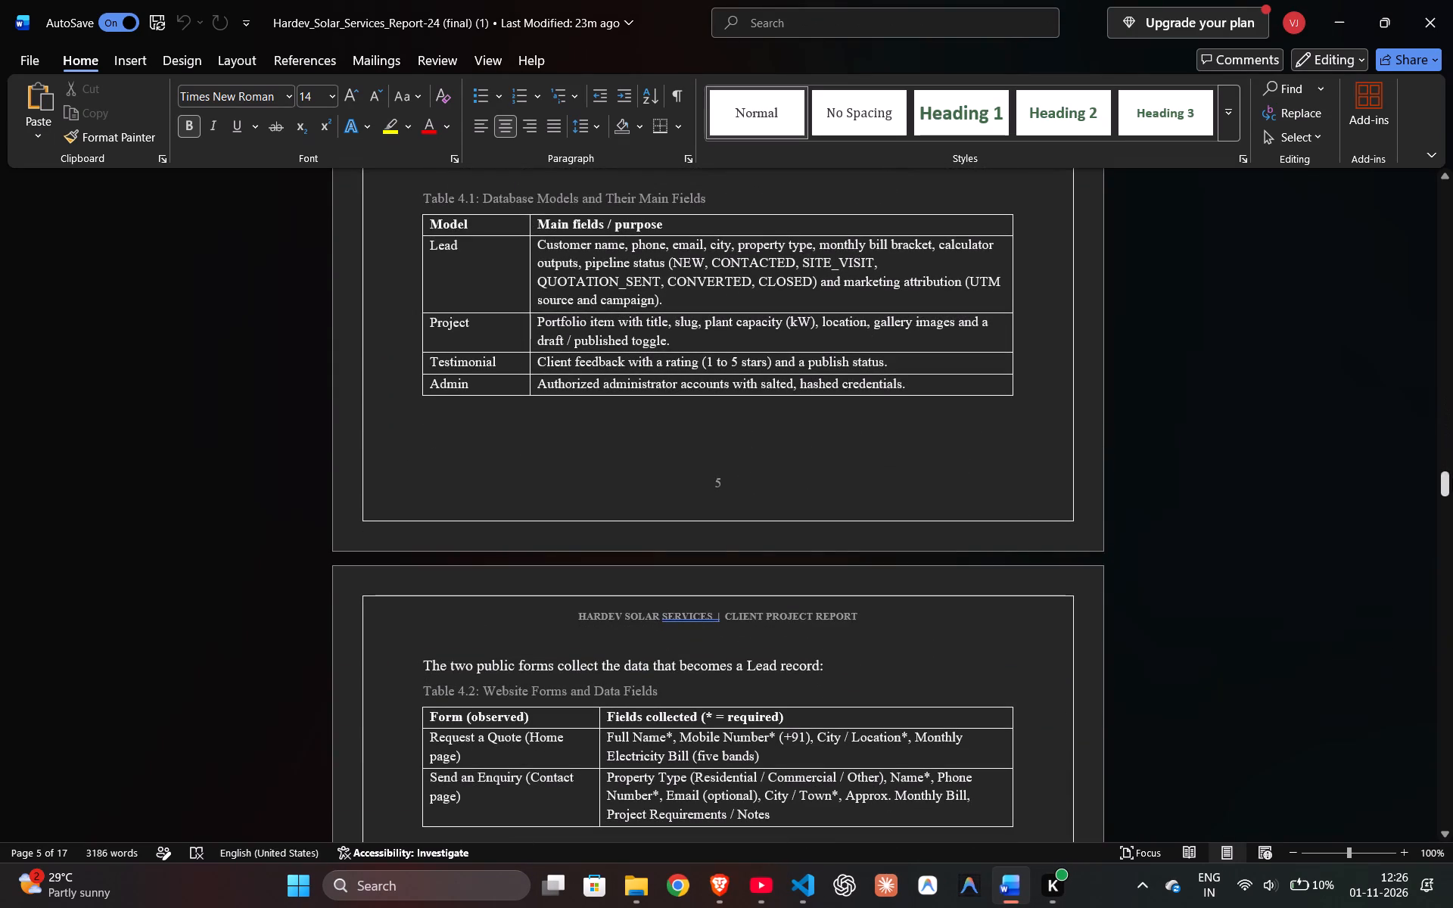
left_click_drag(1450, 466, 1452, 555)
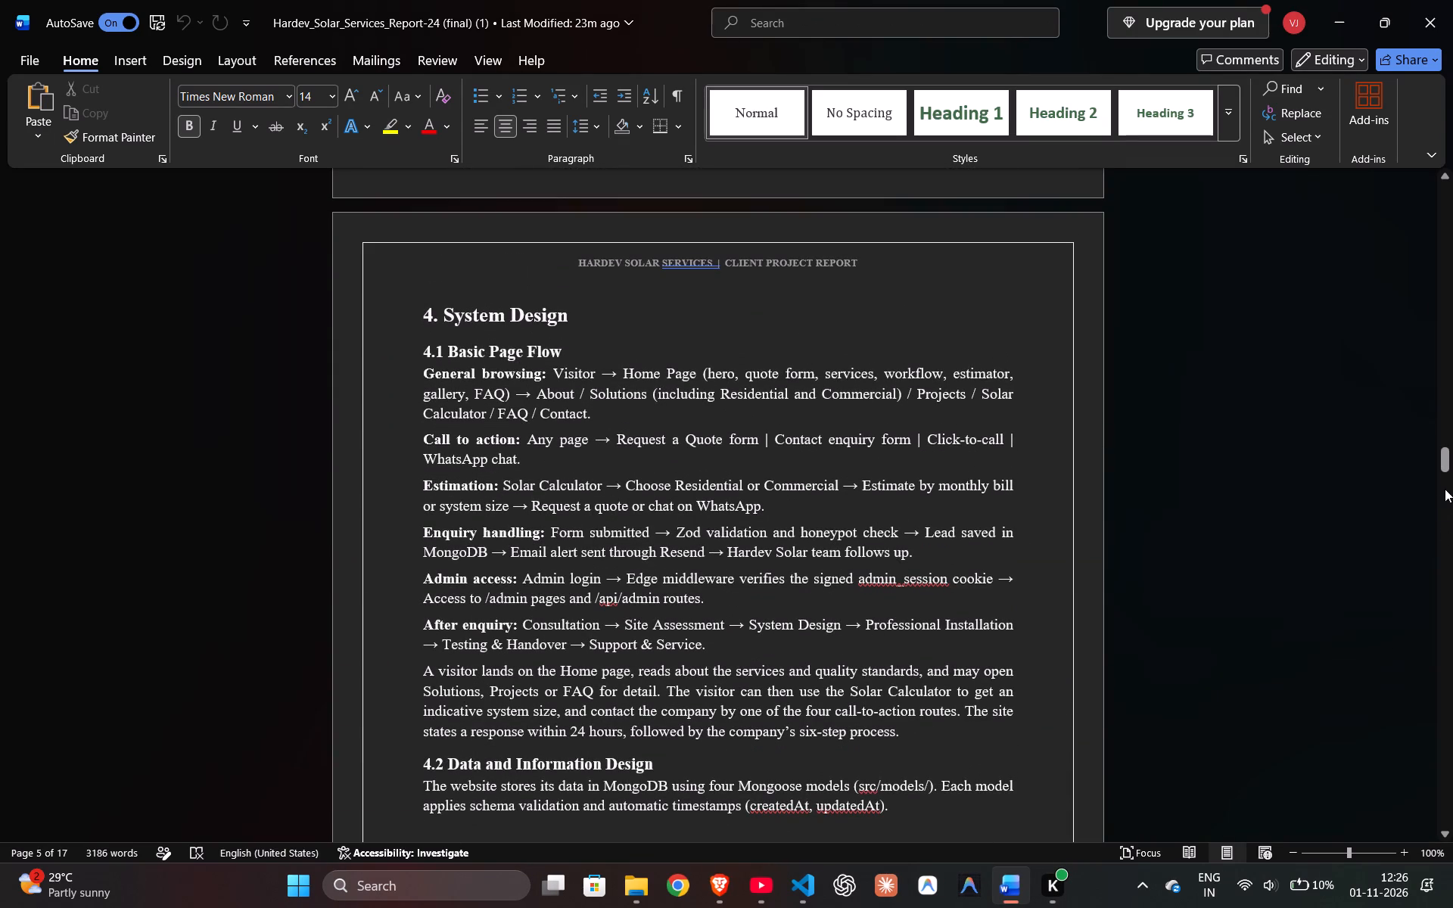
left_click_drag(1442, 462, 1452, 611)
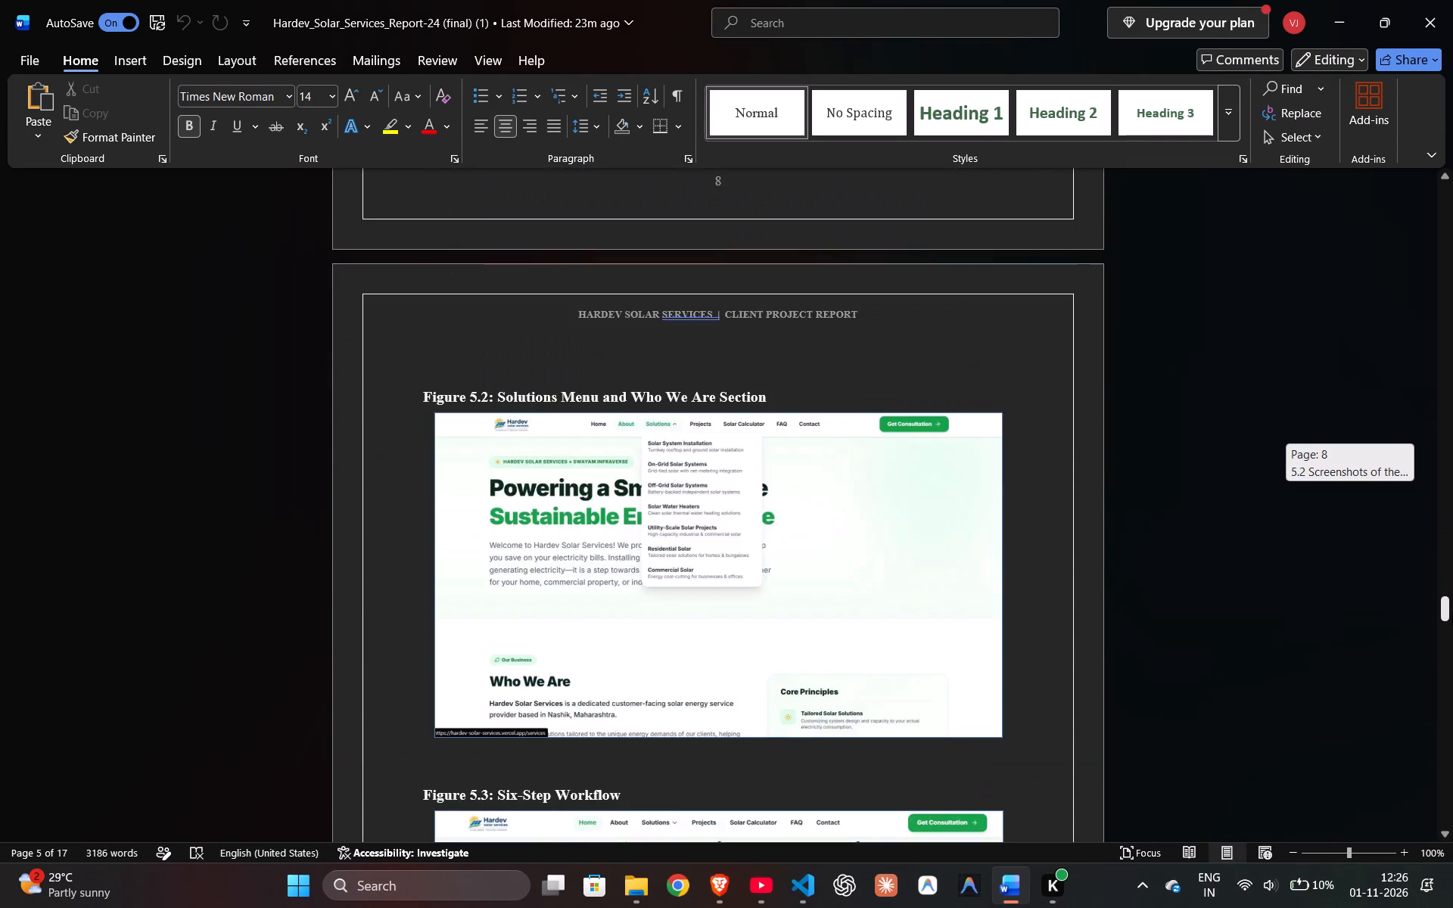
left_click_drag(1452, 611, 1452, 588)
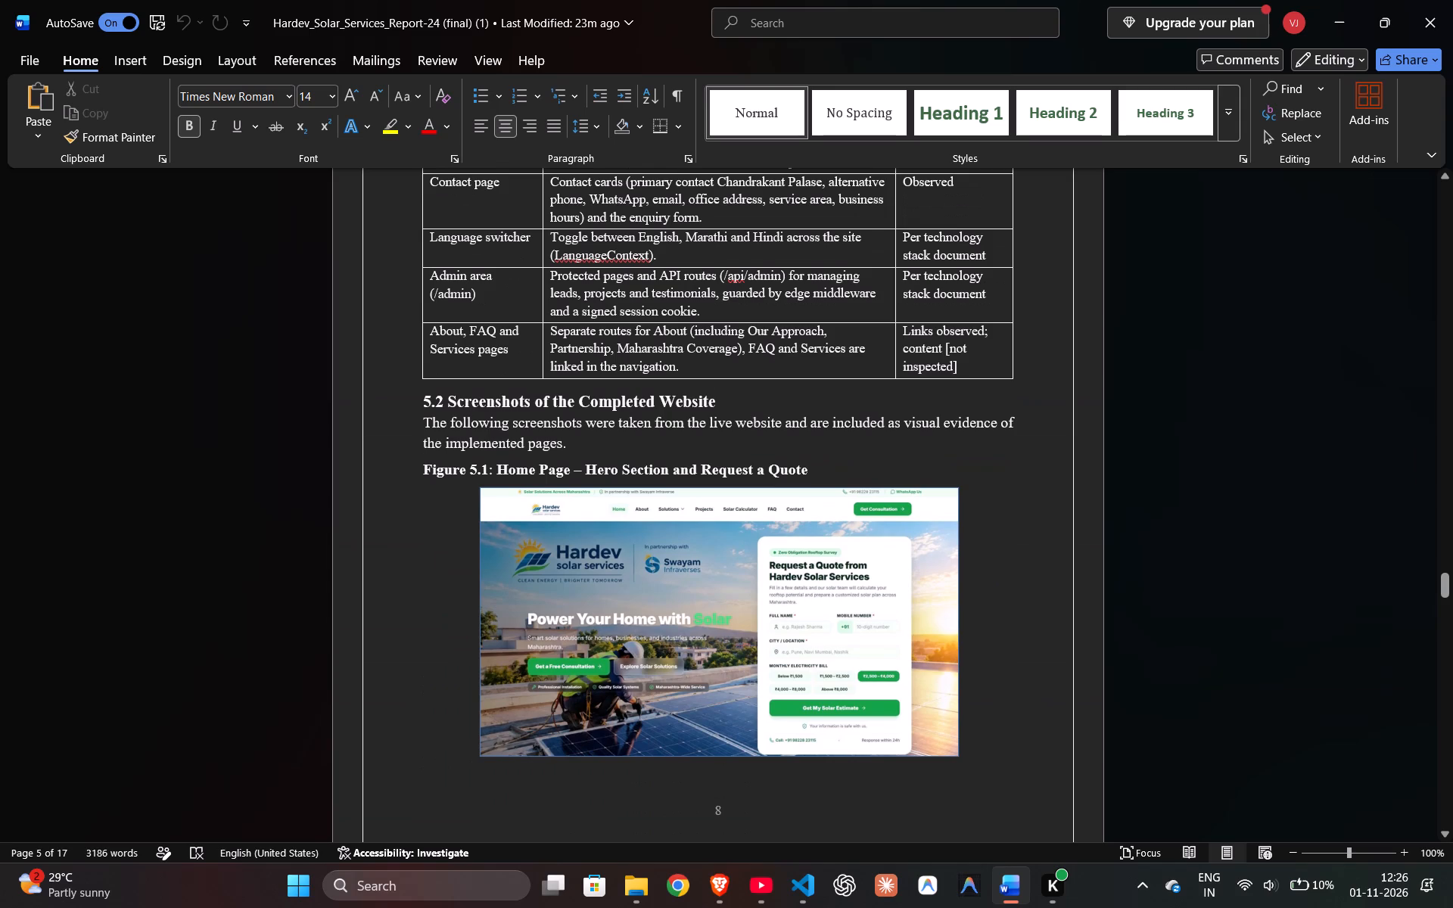
scroll(857, 564, "down", 1)
left_click(853, 561)
right_click(853, 561)
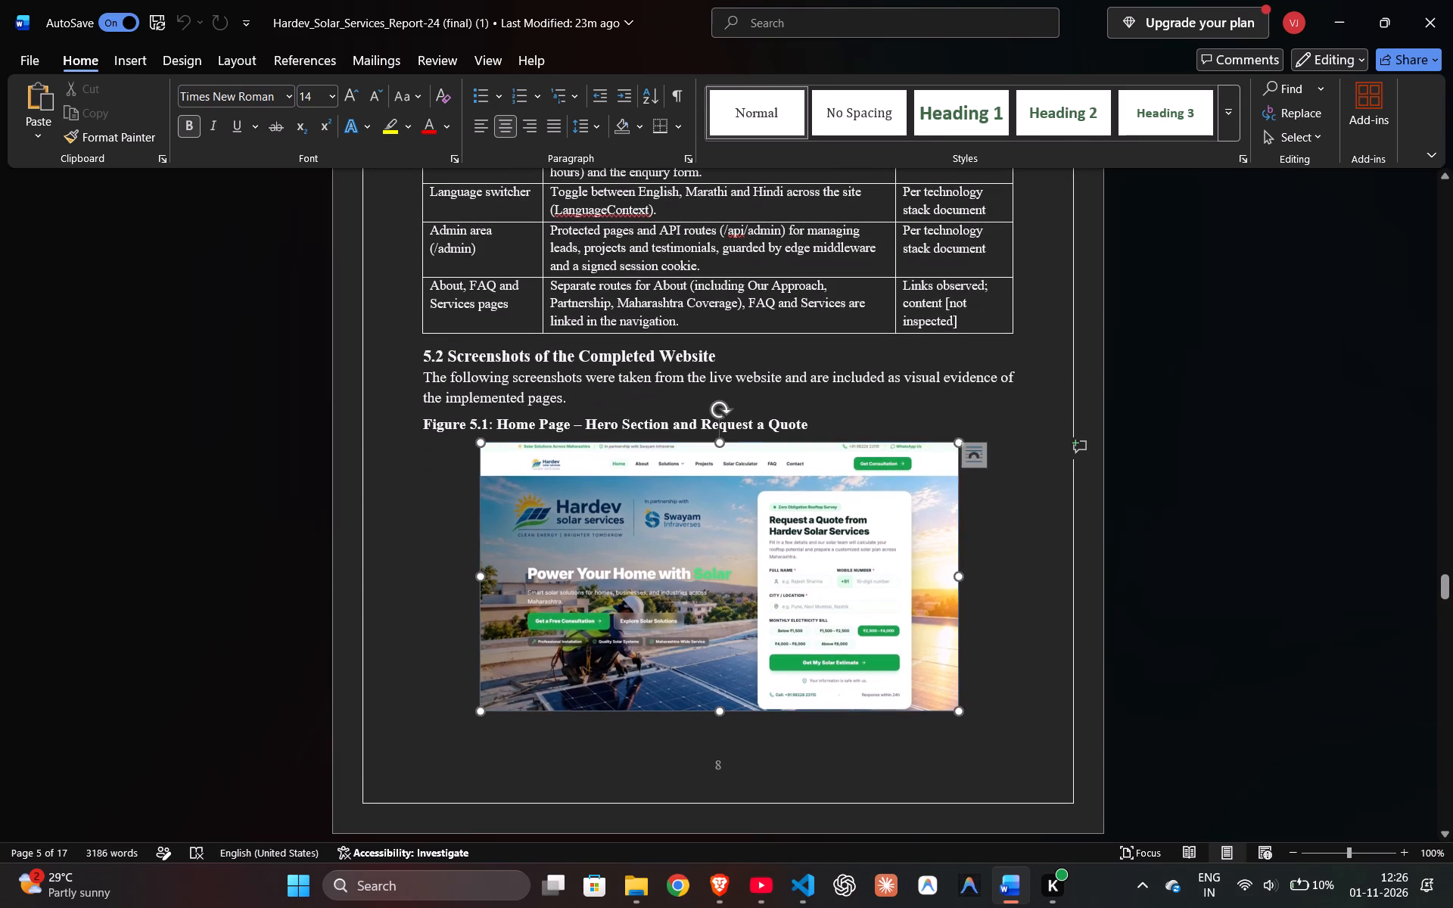
left_click(898, 76)
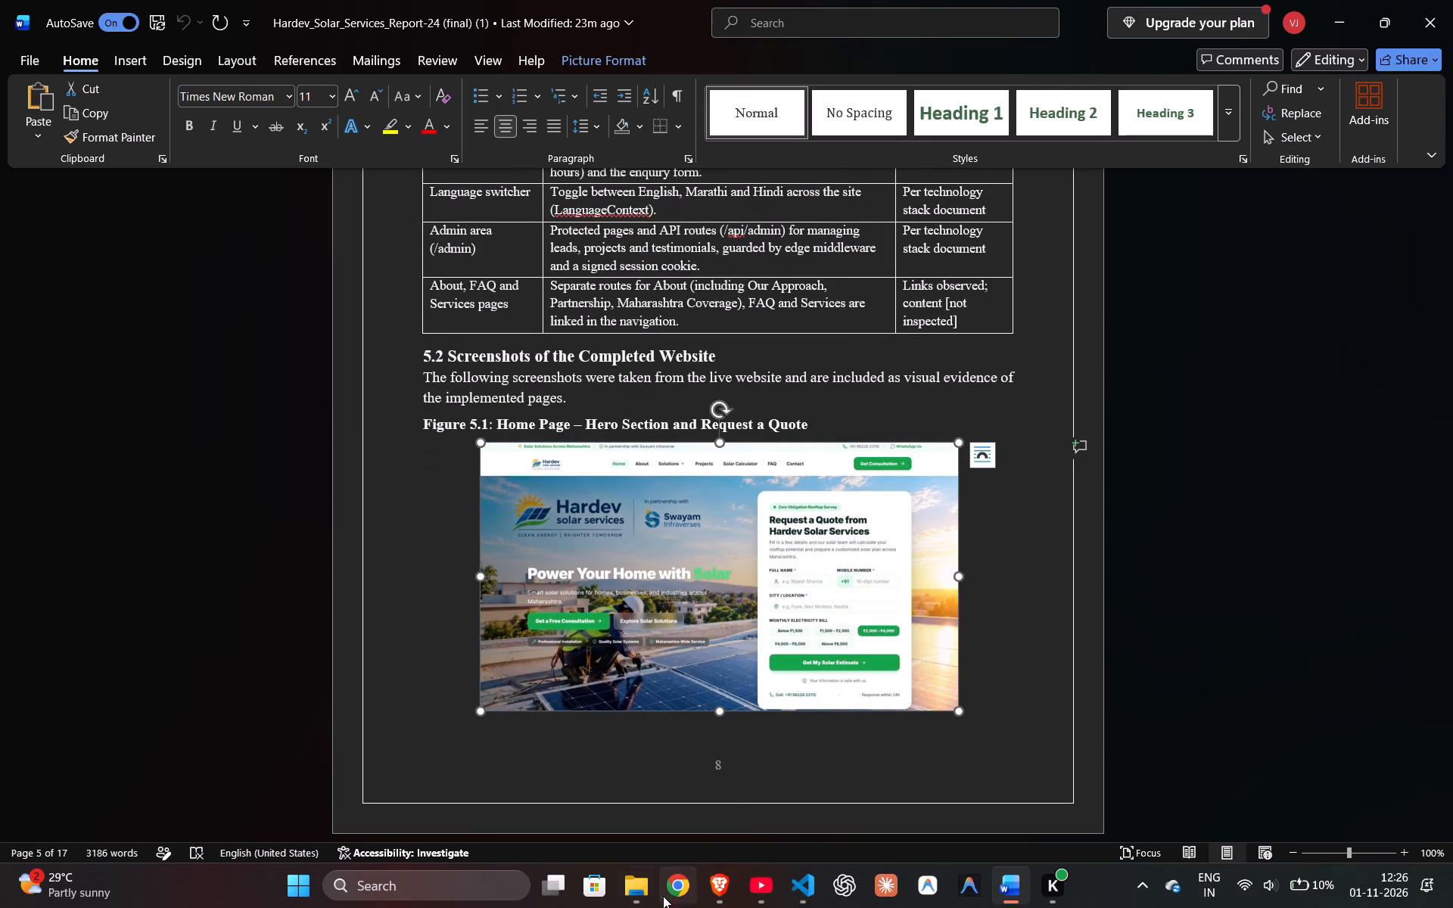
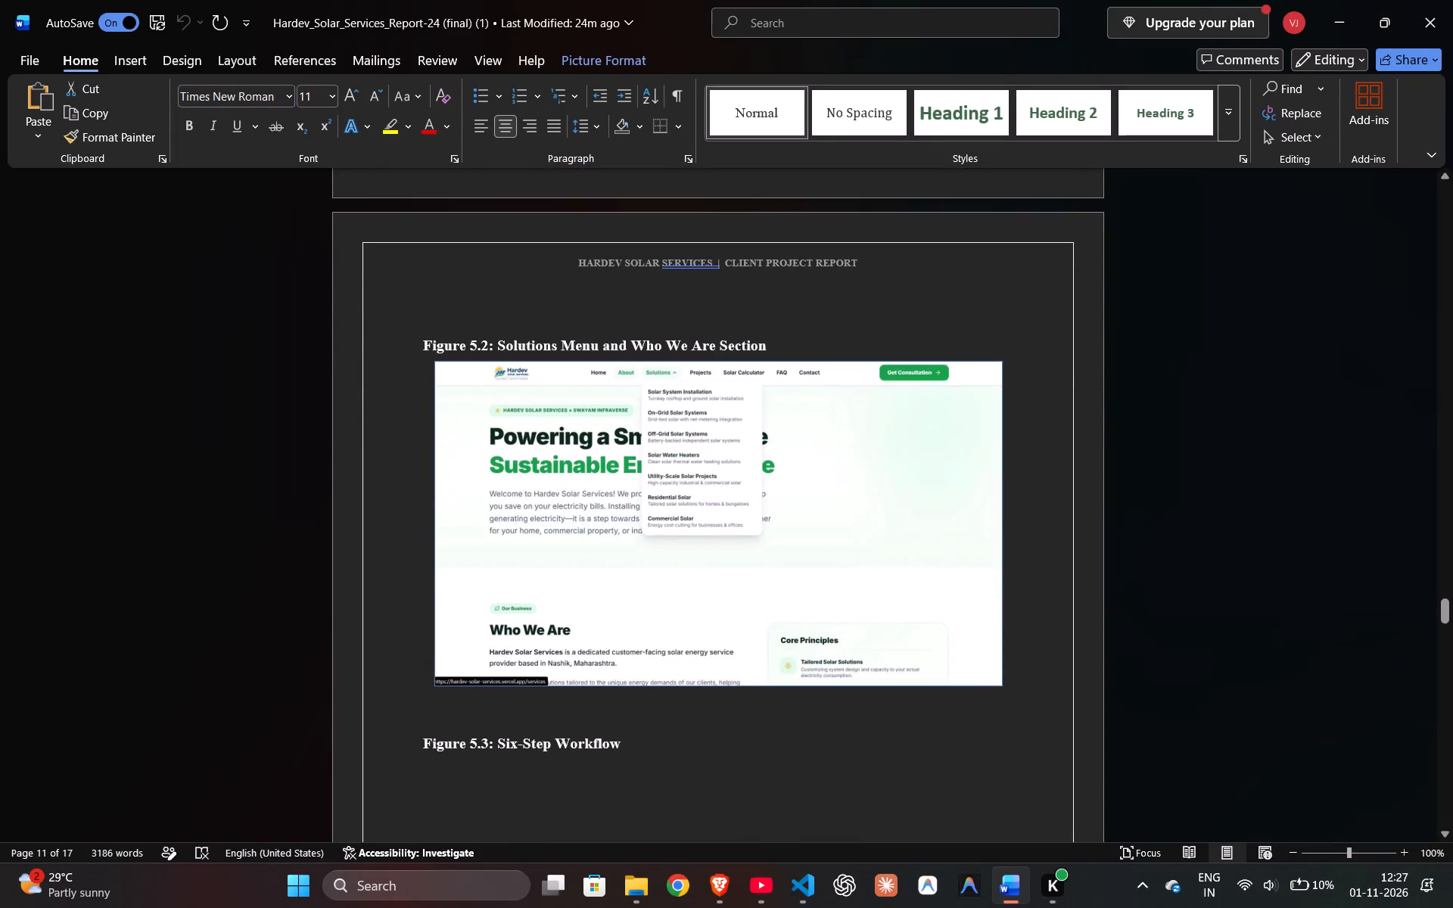
Select the Figure 5.2 Solutions Menu and Who We Are Section screenshot and bring up its available picture actions.
right_click(875, 502)
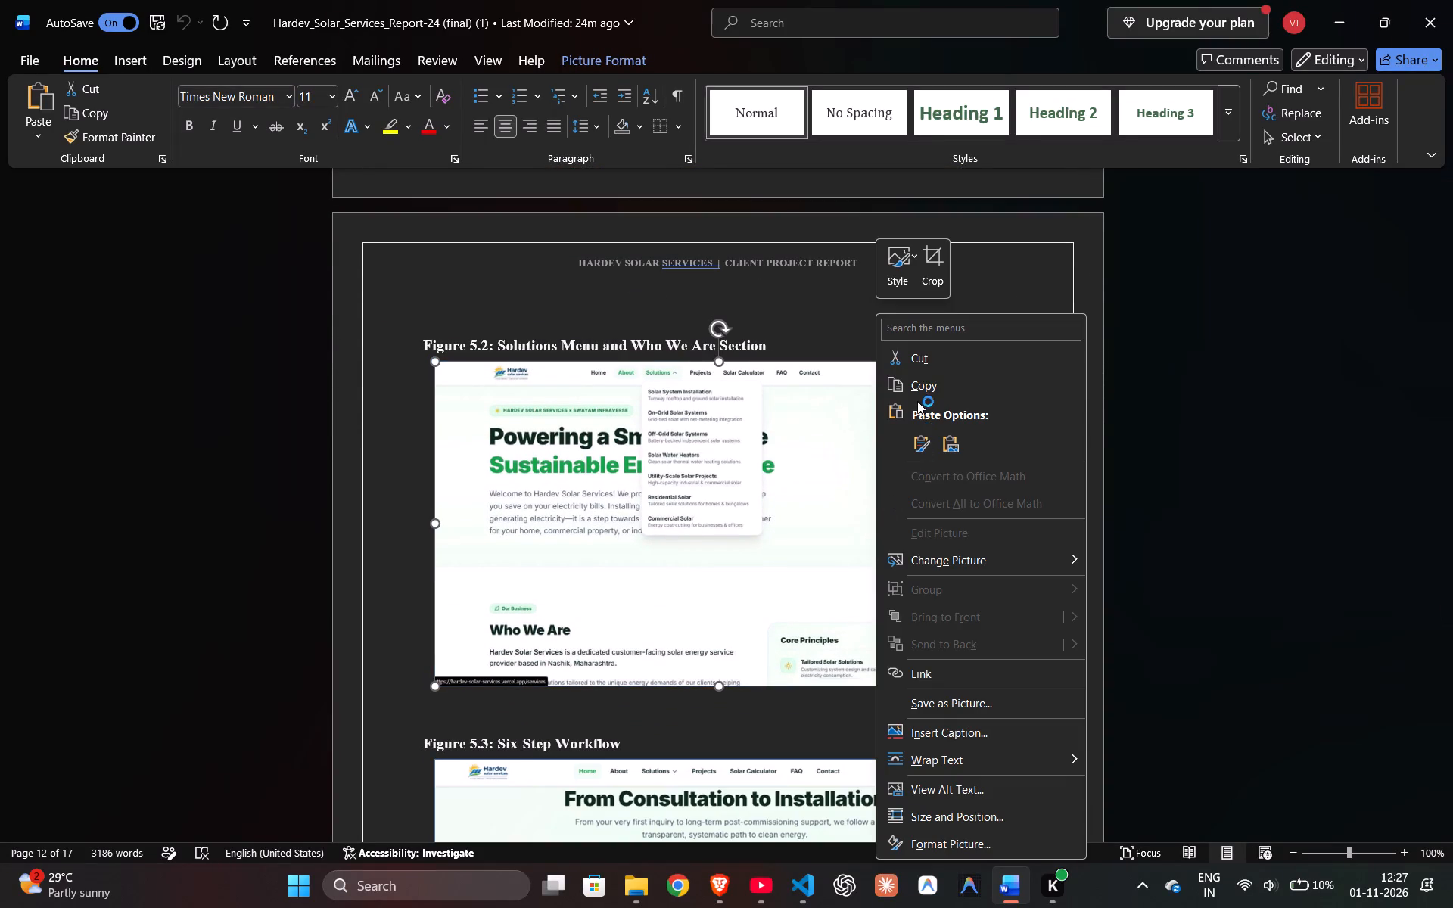
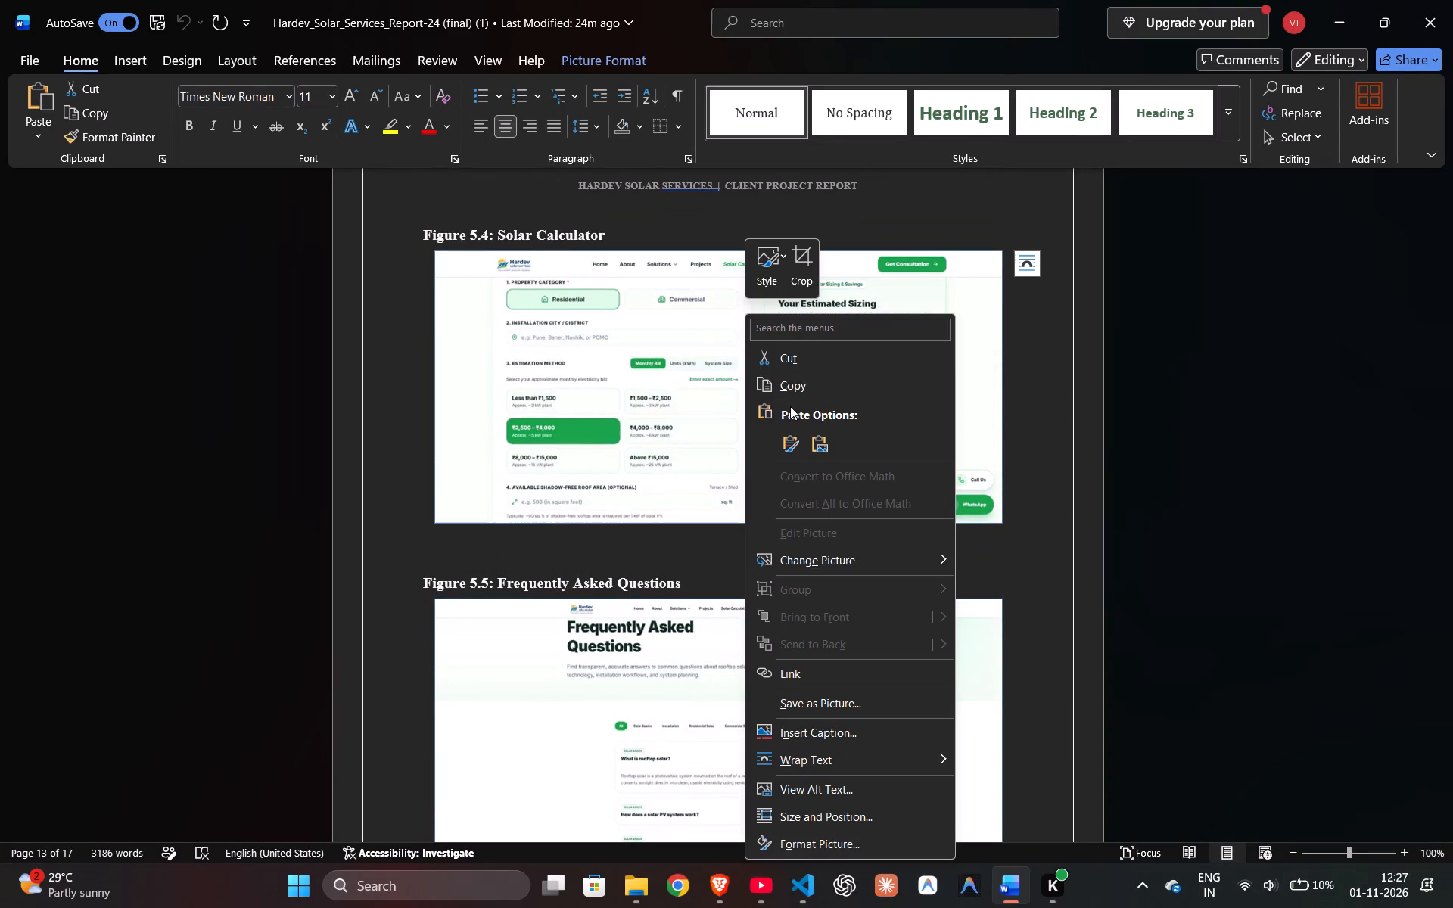
Copy the Solar Calculator screenshot under the Figure 5.4 heading in the report.
left_click(795, 392)
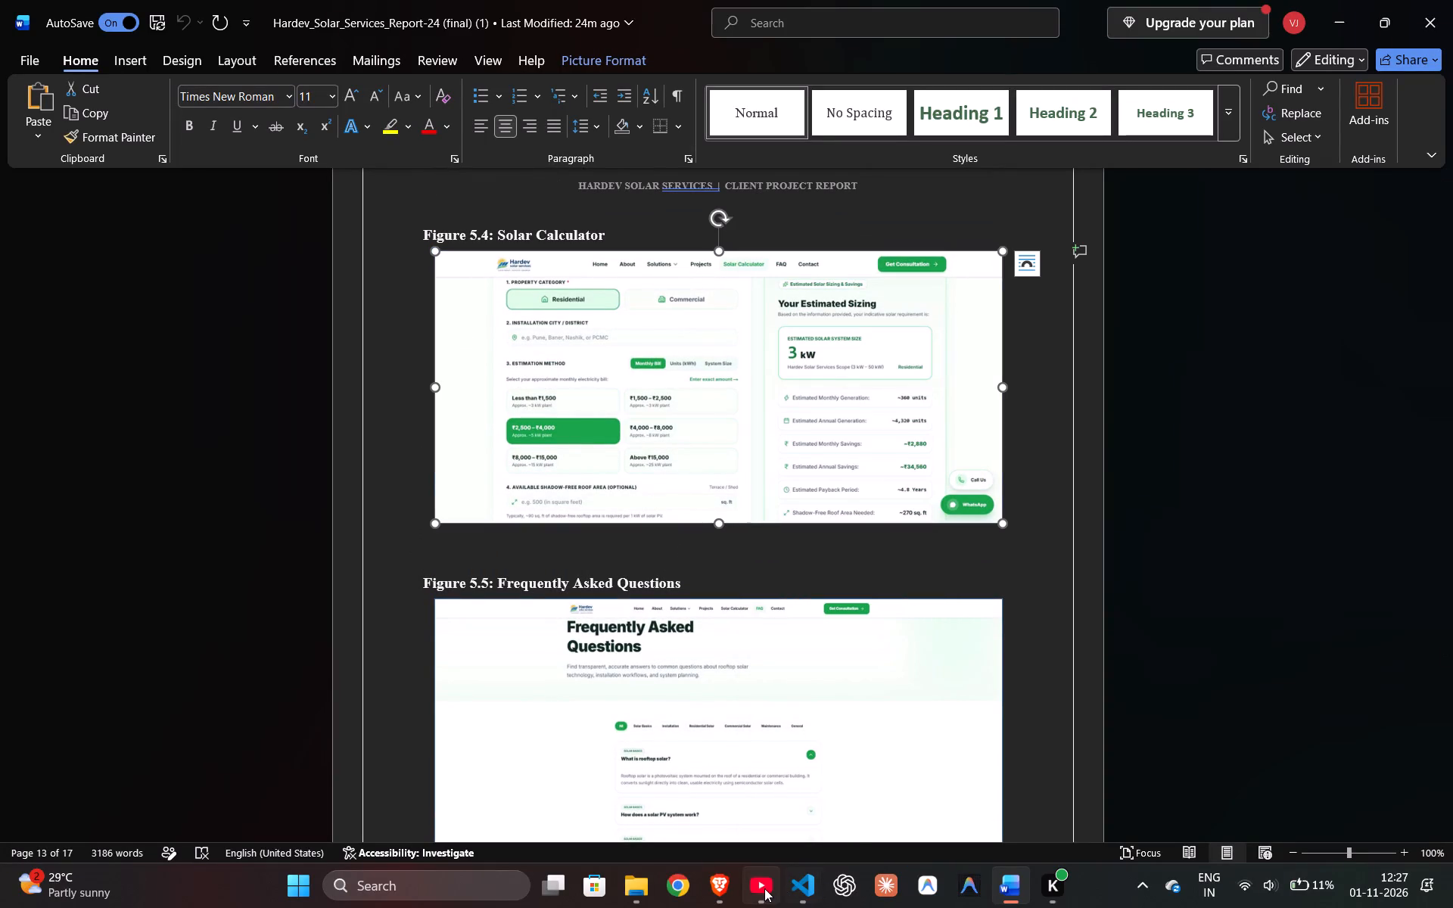